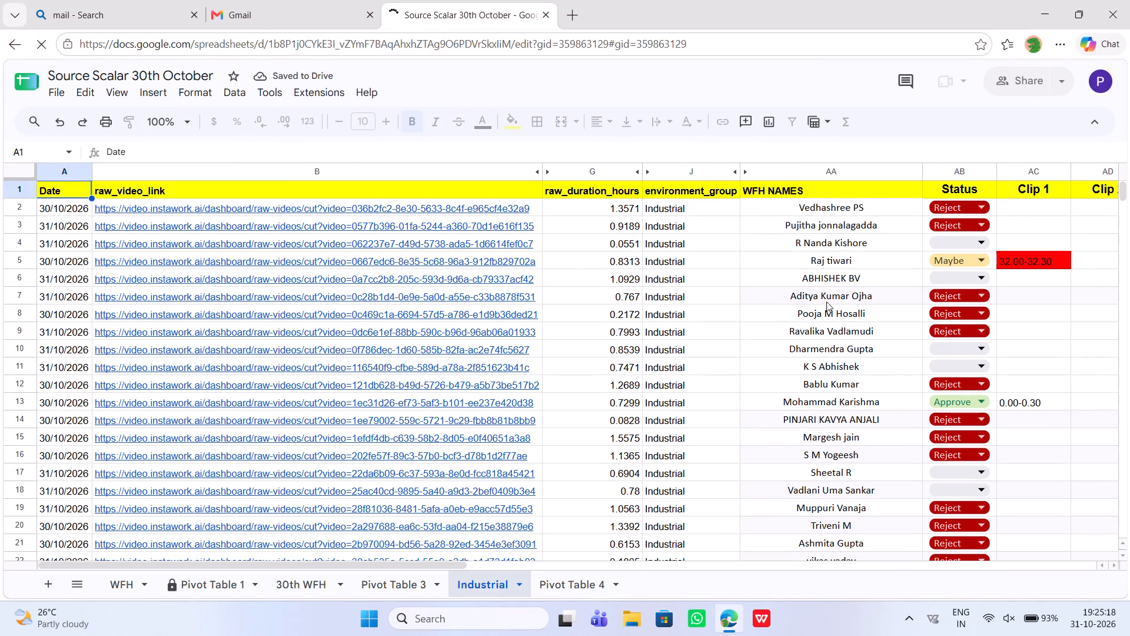
Look through the per-person totals on the Pivot Table 4 sheet.
left_click(561, 582)
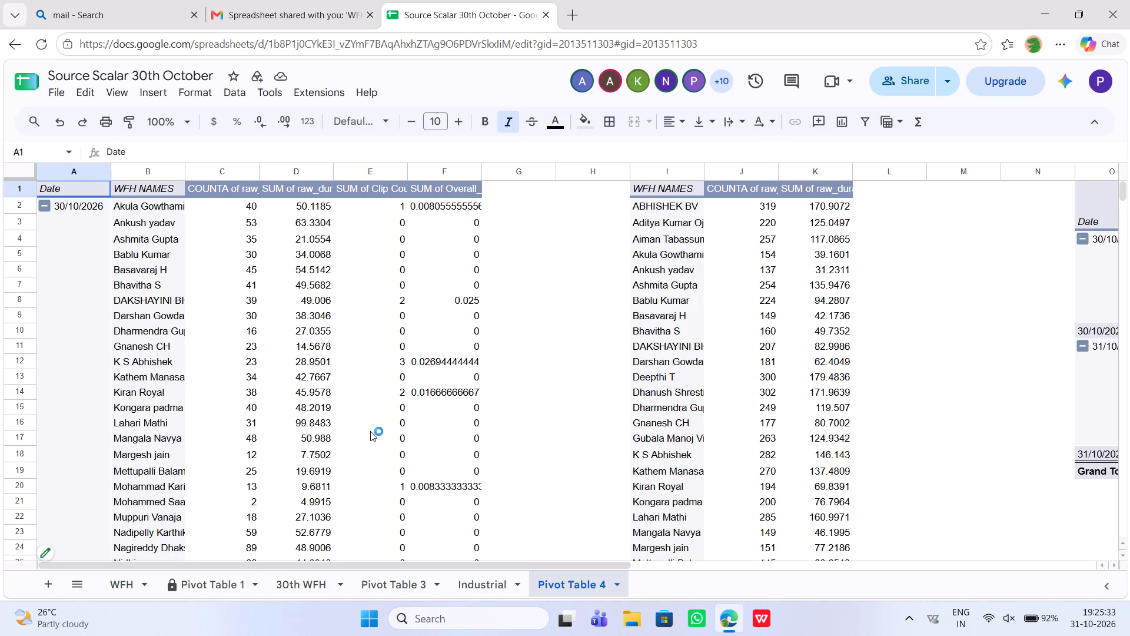
scroll(354, 390, "down", 2)
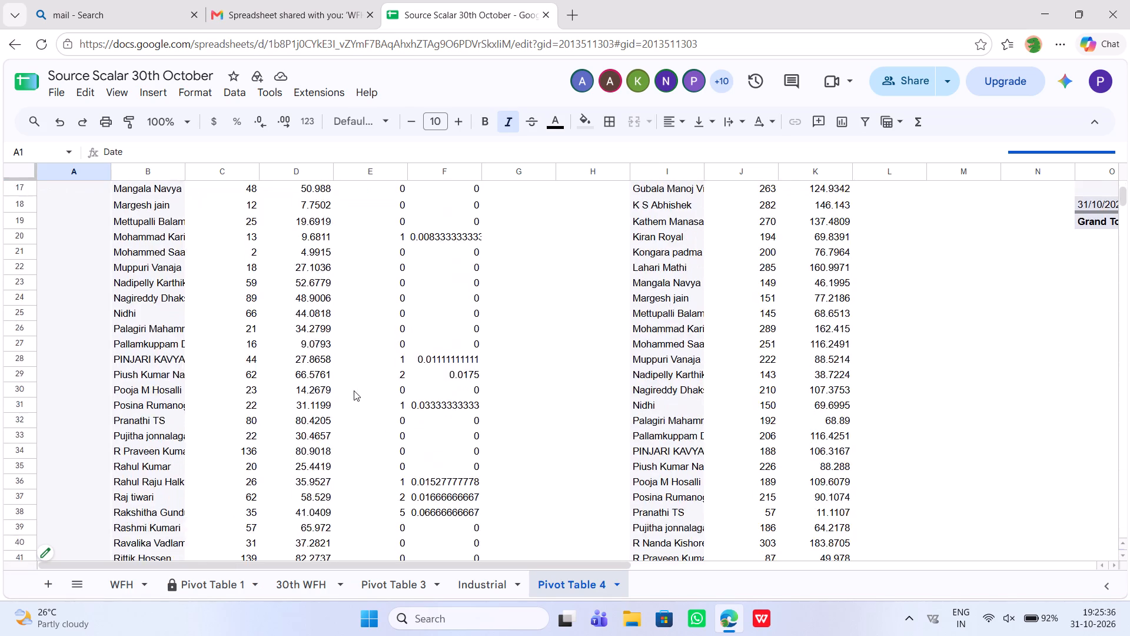
scroll(354, 390, "down", 7)
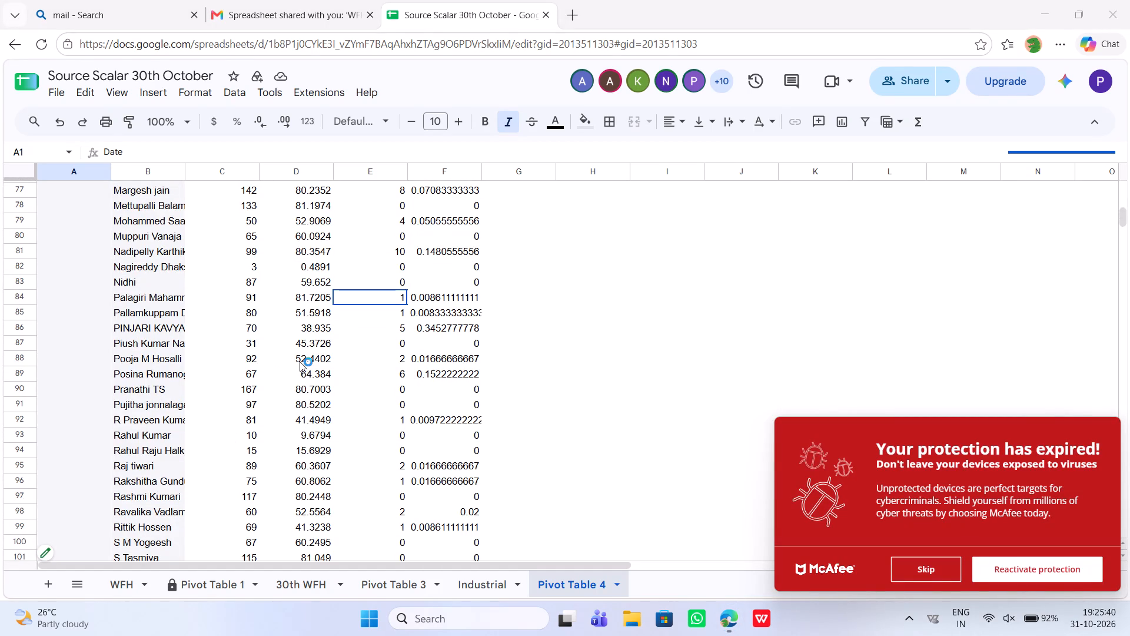
left_click(300, 362)
On the Industrial sheet, create a filter view showing only the WFH NAMES entry that matches "poo".
left_click(471, 590)
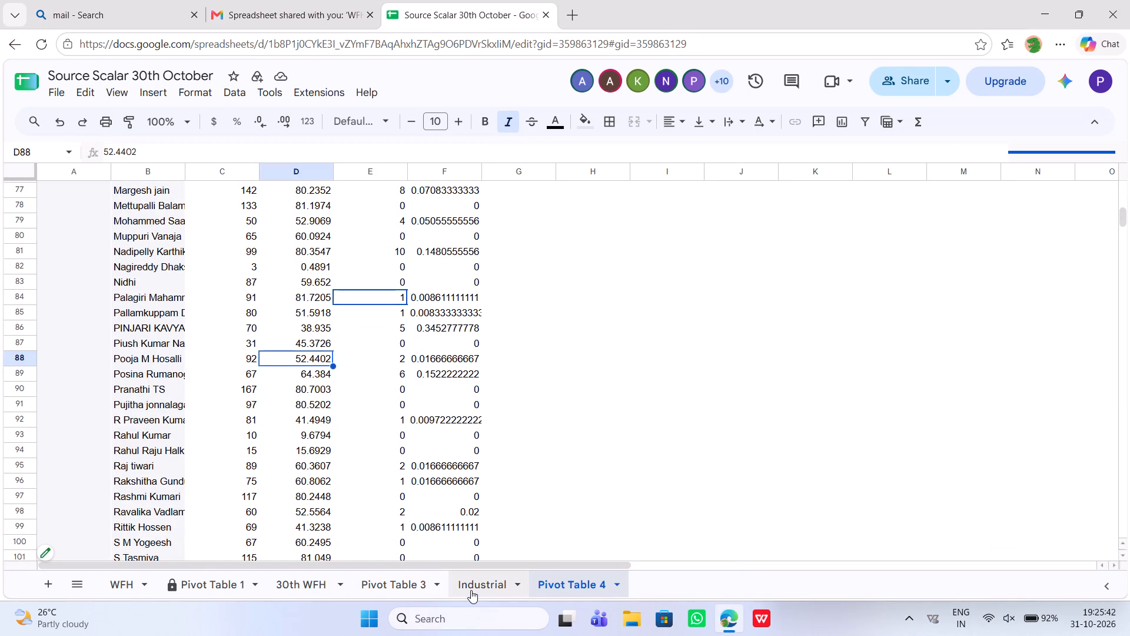
scroll(700, 406, "left", 3)
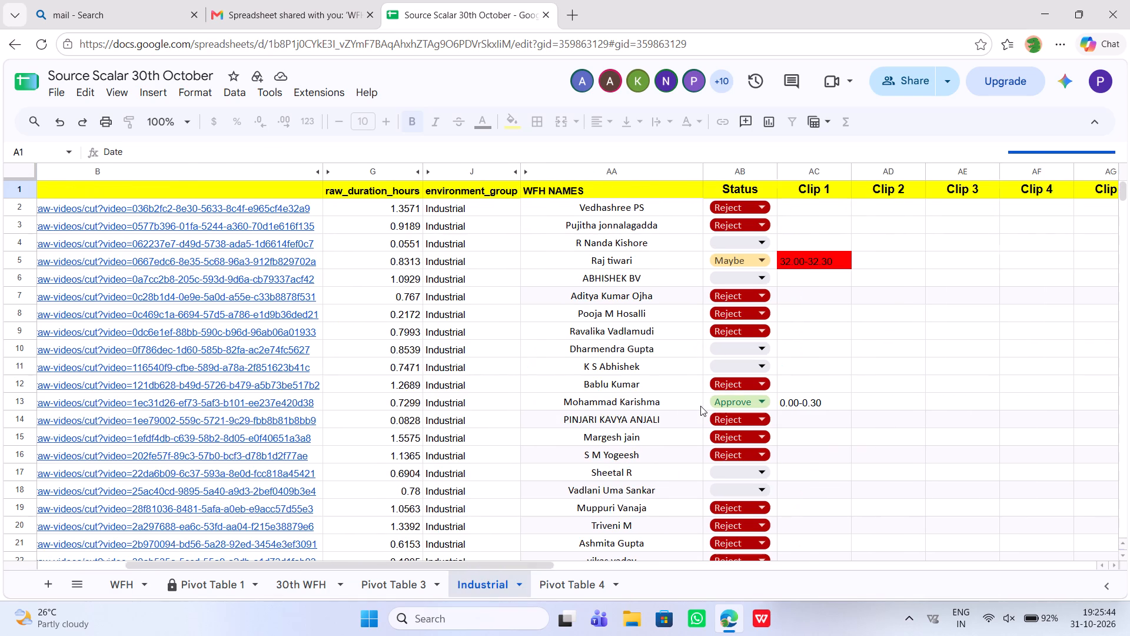
left_click_drag(825, 130, 846, 164)
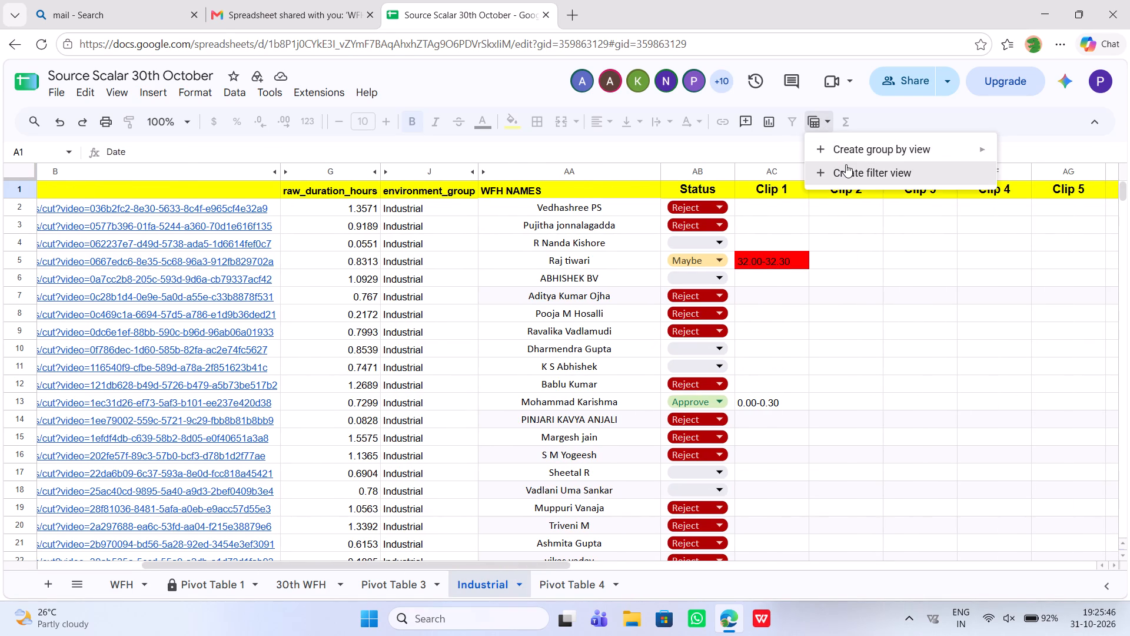
left_click(846, 164)
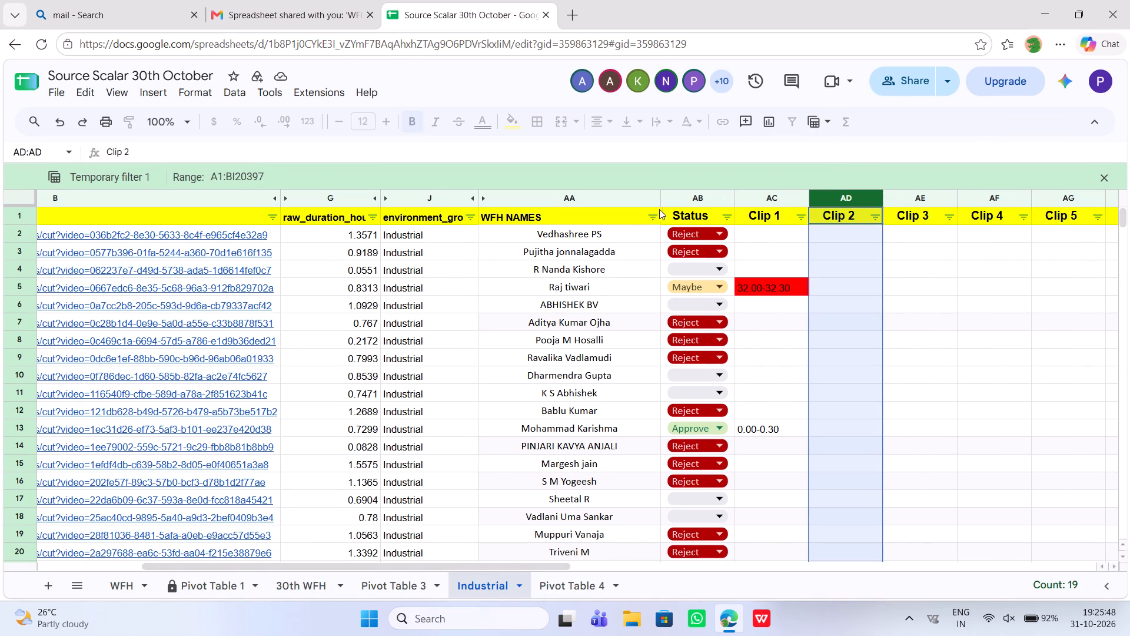
left_click(651, 217)
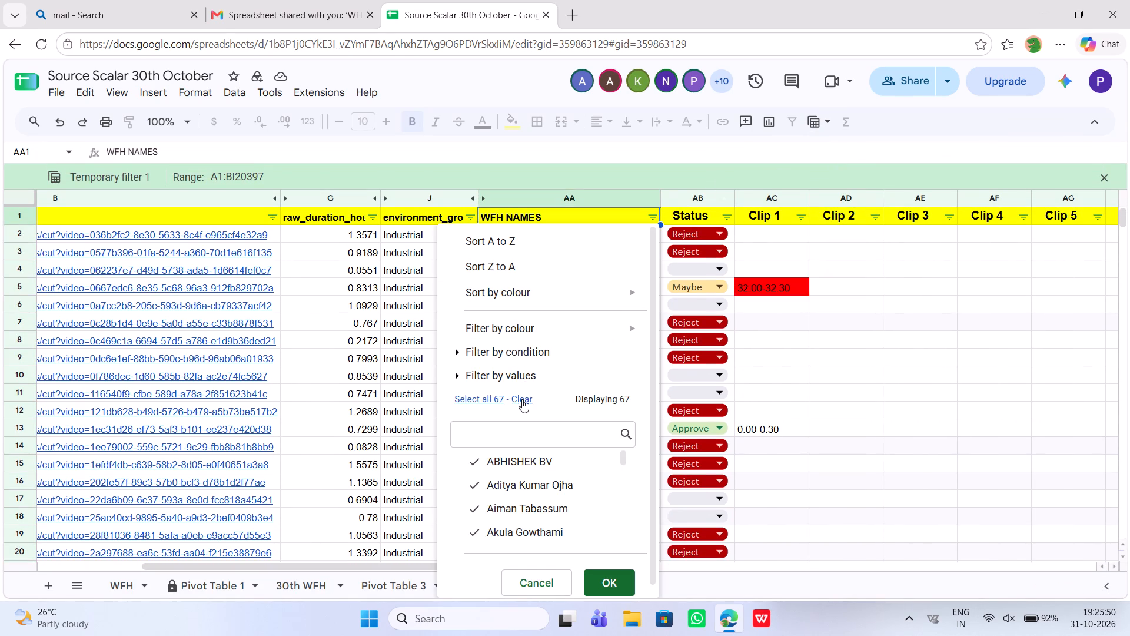
left_click(522, 399)
left_click(515, 433)
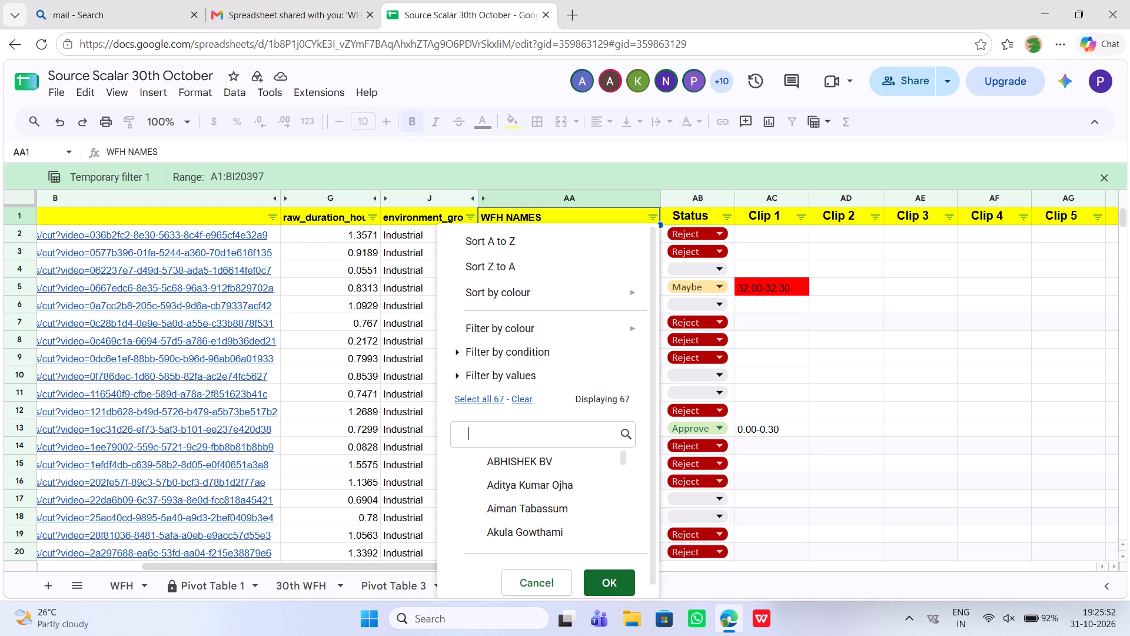
type("poo")
key("Return")
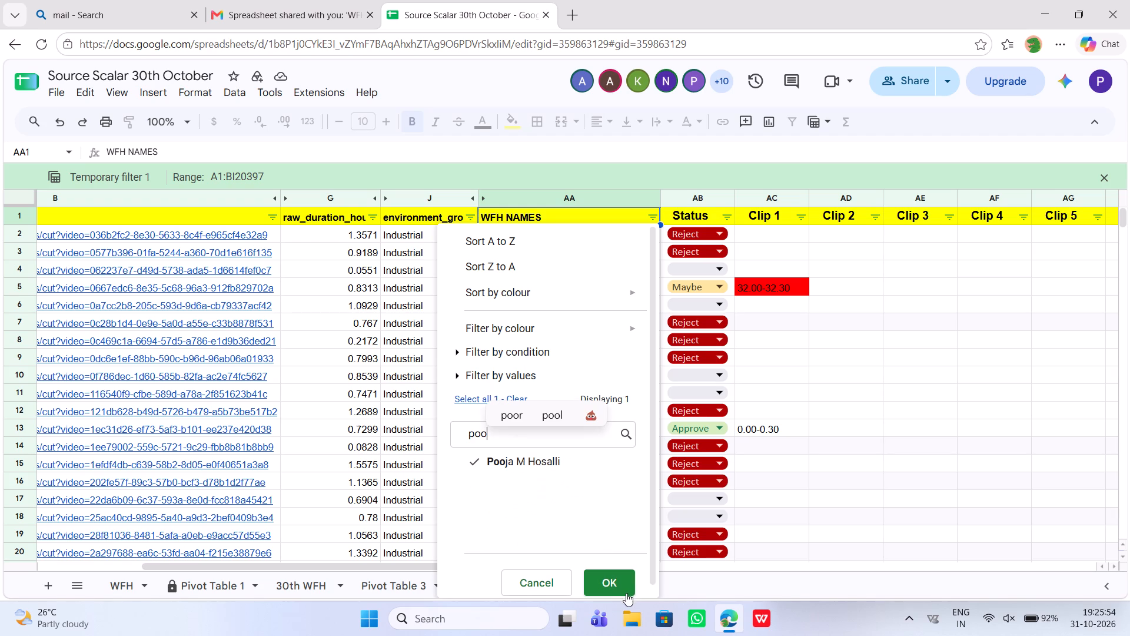
left_click(621, 582)
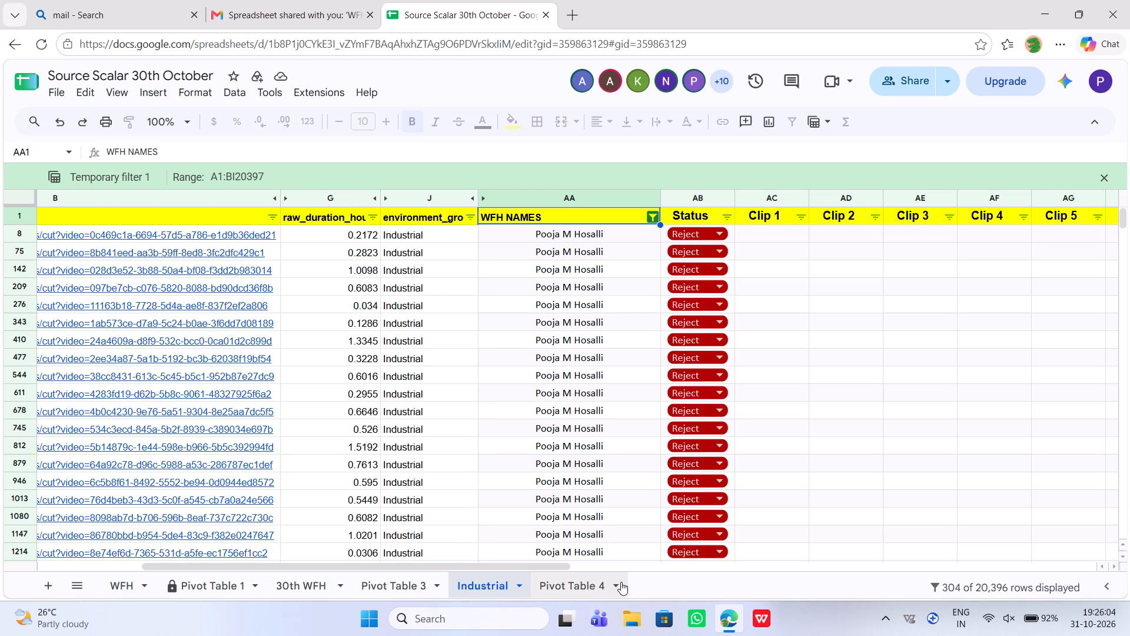
Examine the Status, clip and review columns of the filtered rows to locate where the unreviewed videos begin.
scroll(752, 635, "down", 4)
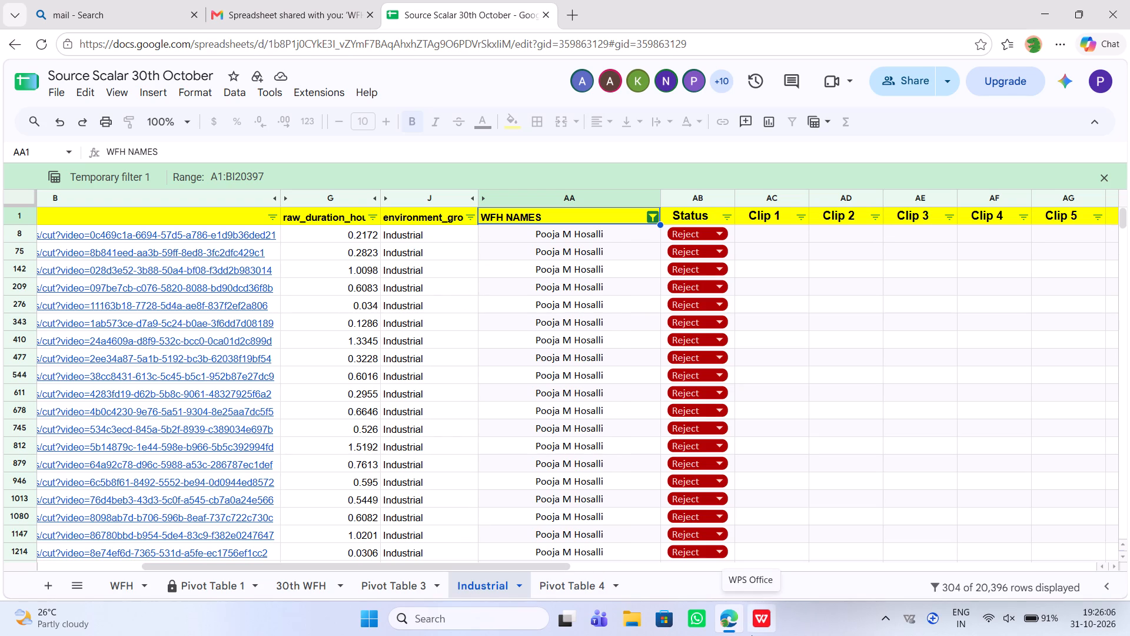
scroll(792, 505, "down", 7)
scroll(792, 505, "up", 1)
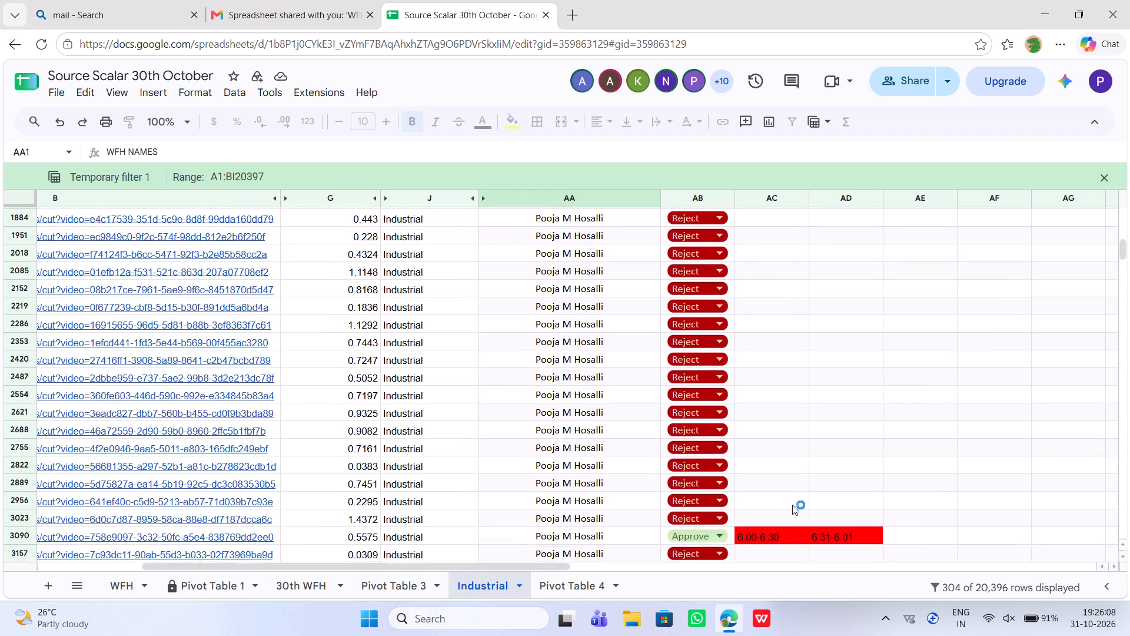
scroll(792, 505, "down", 2)
scroll(792, 505, "left", 7)
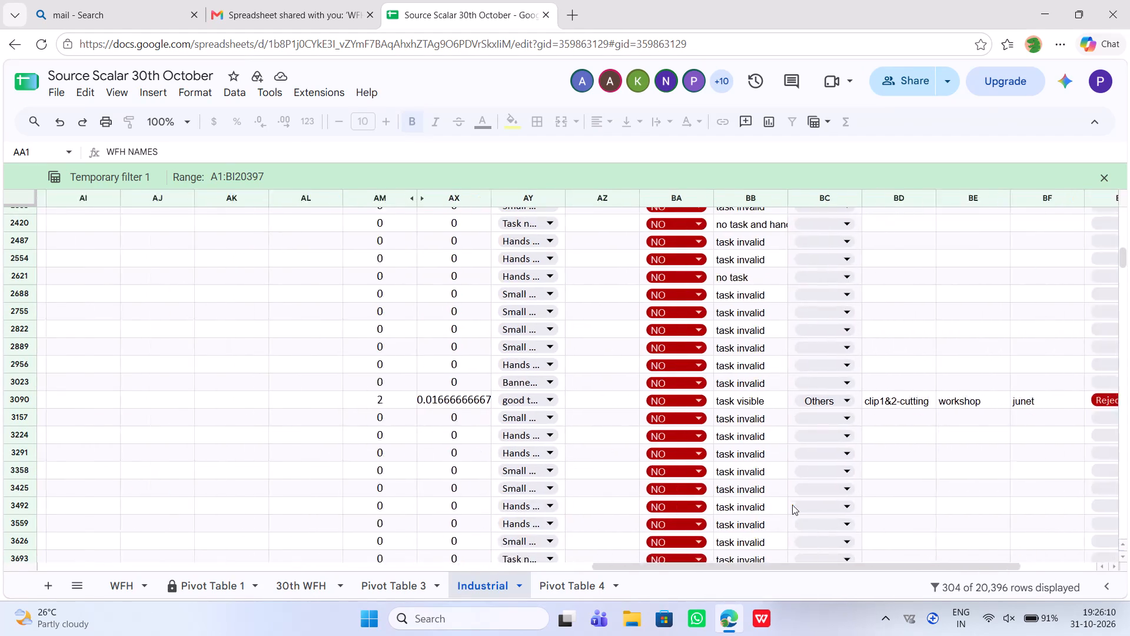
scroll(792, 505, "left", 2)
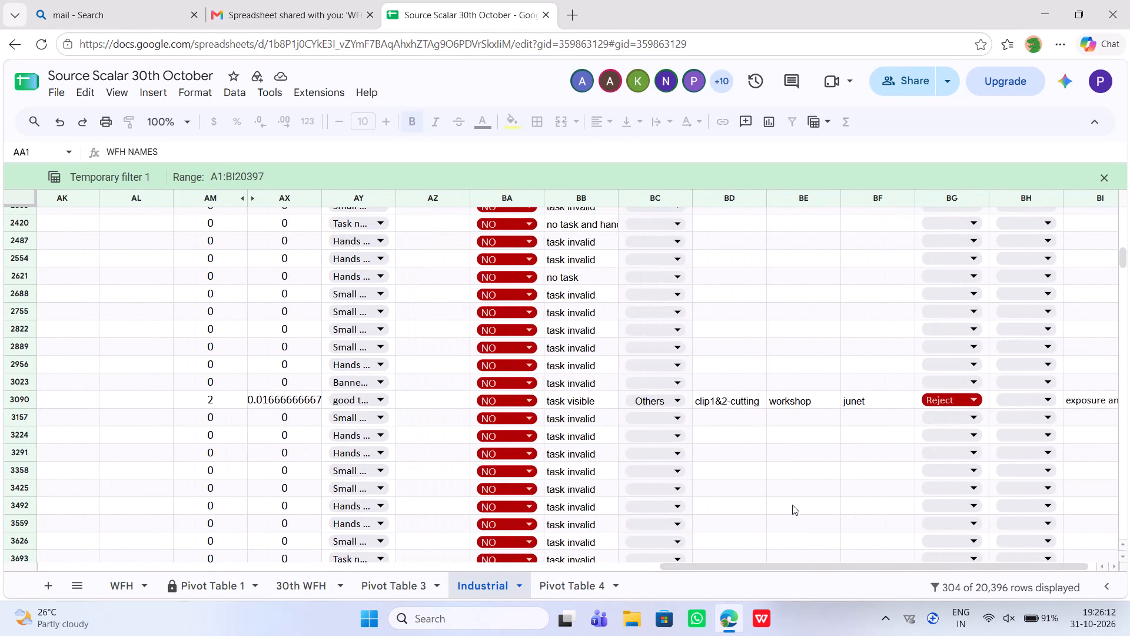
scroll(792, 505, "down", 5)
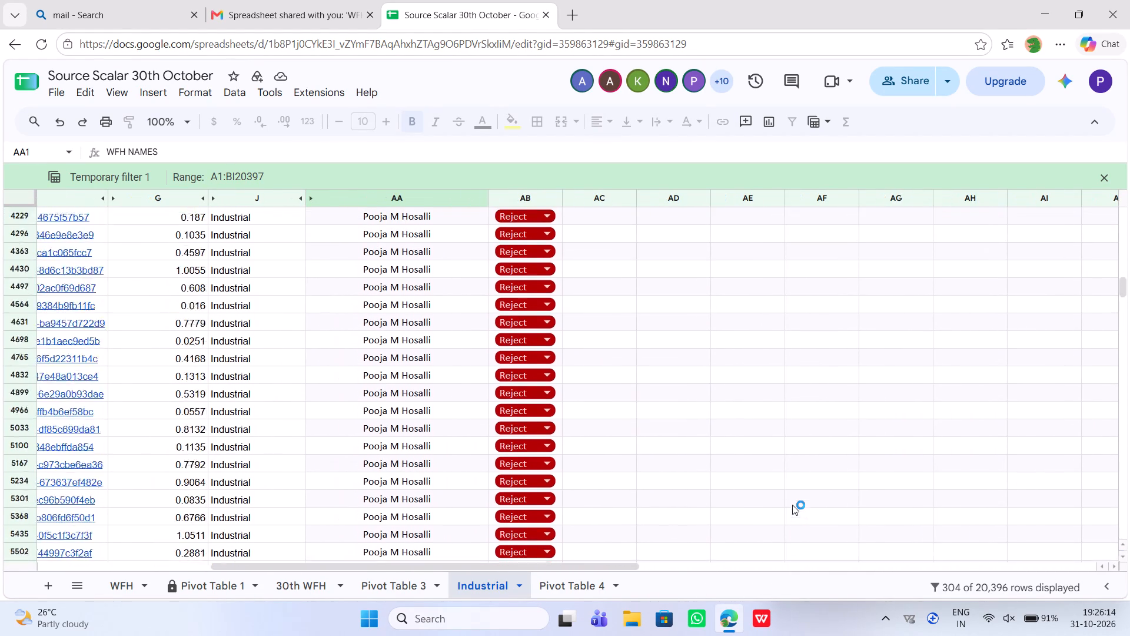
scroll(792, 505, "down", 6)
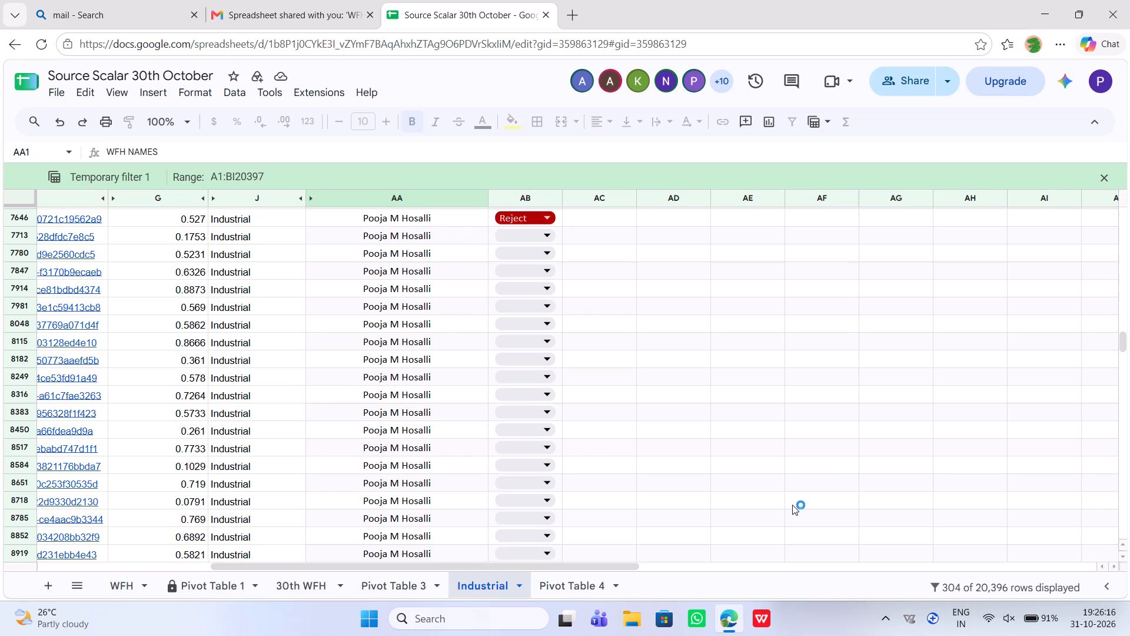
scroll(792, 505, "down", 2)
scroll(610, 461, "down", 12)
scroll(610, 461, "up", 13)
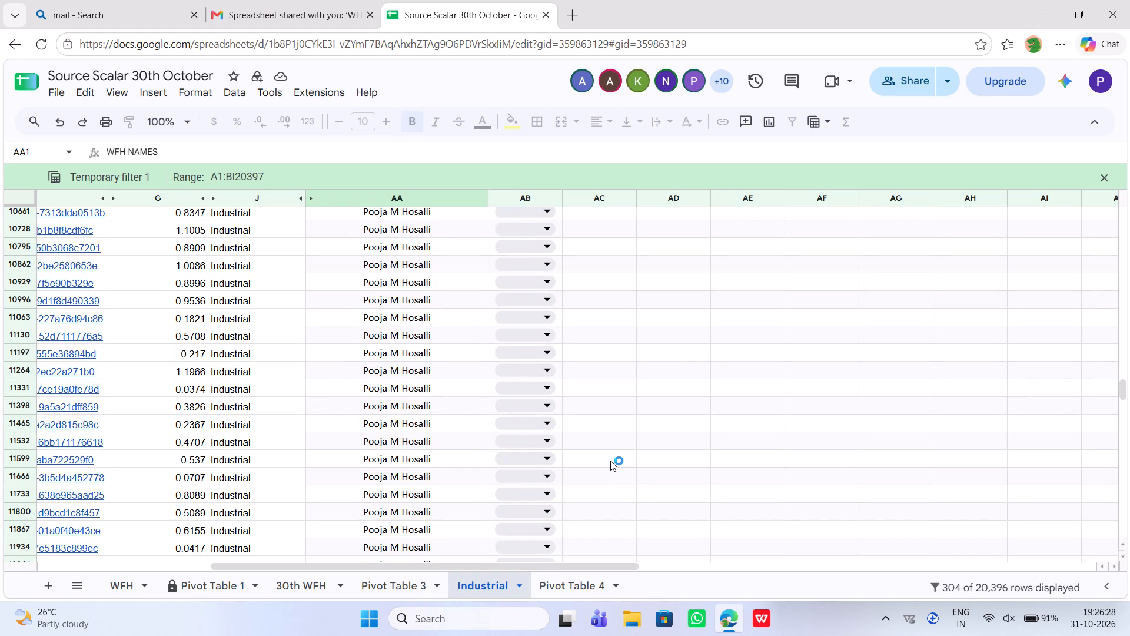
scroll(550, 413, "up", 1)
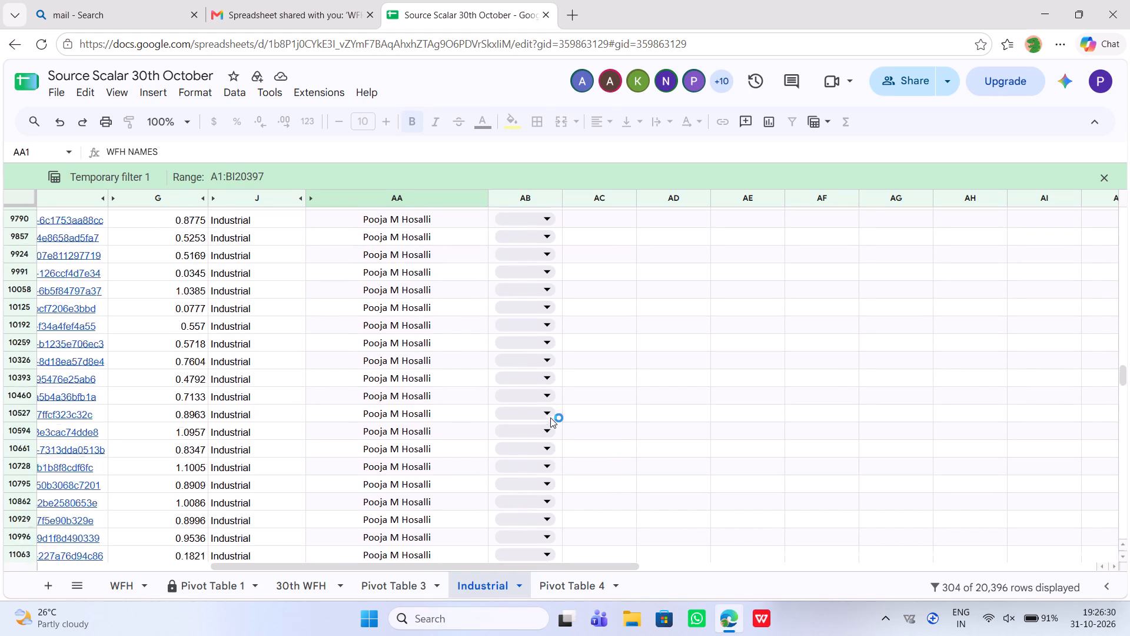
scroll(550, 418, "up", 7)
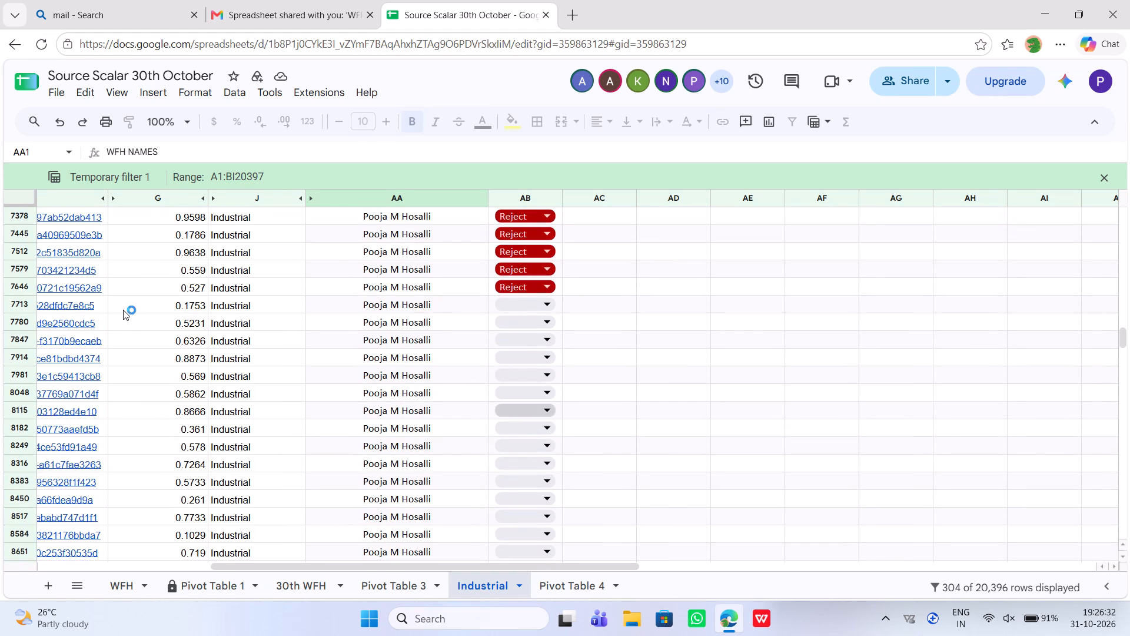
Open the raw video link in row 7713, the first filtered row with an empty Status.
left_click(86, 306)
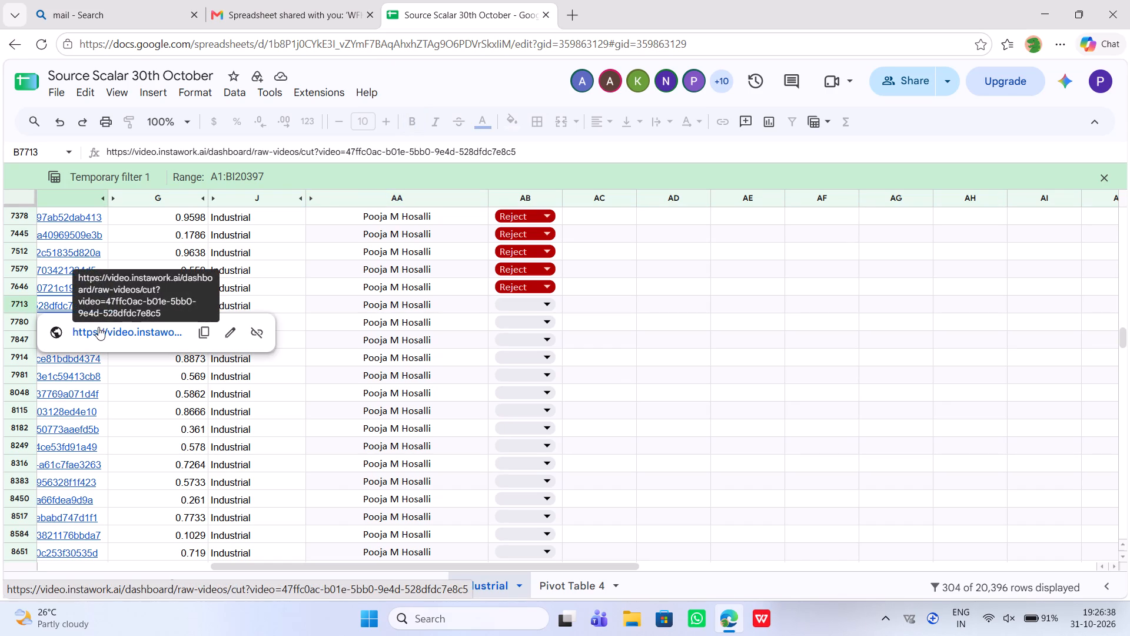
left_click(124, 331)
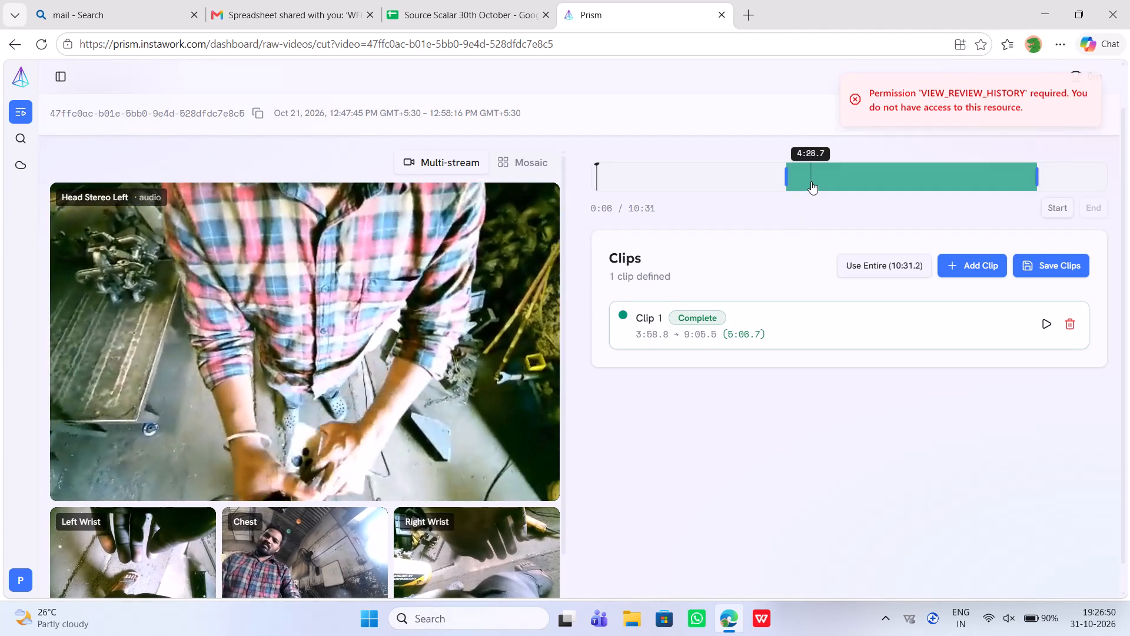
Preview the multi-stream footage within Clip 1, starting from about 4:28 on the timeline.
left_click(811, 181)
left_click(843, 196)
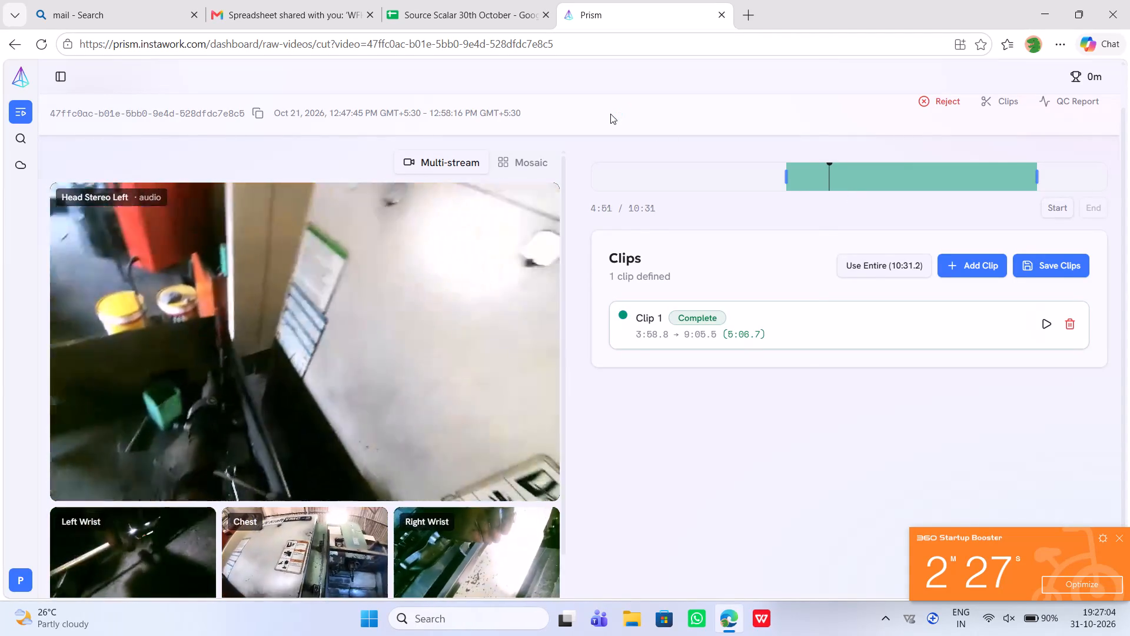
scroll(610, 114, "down", 1)
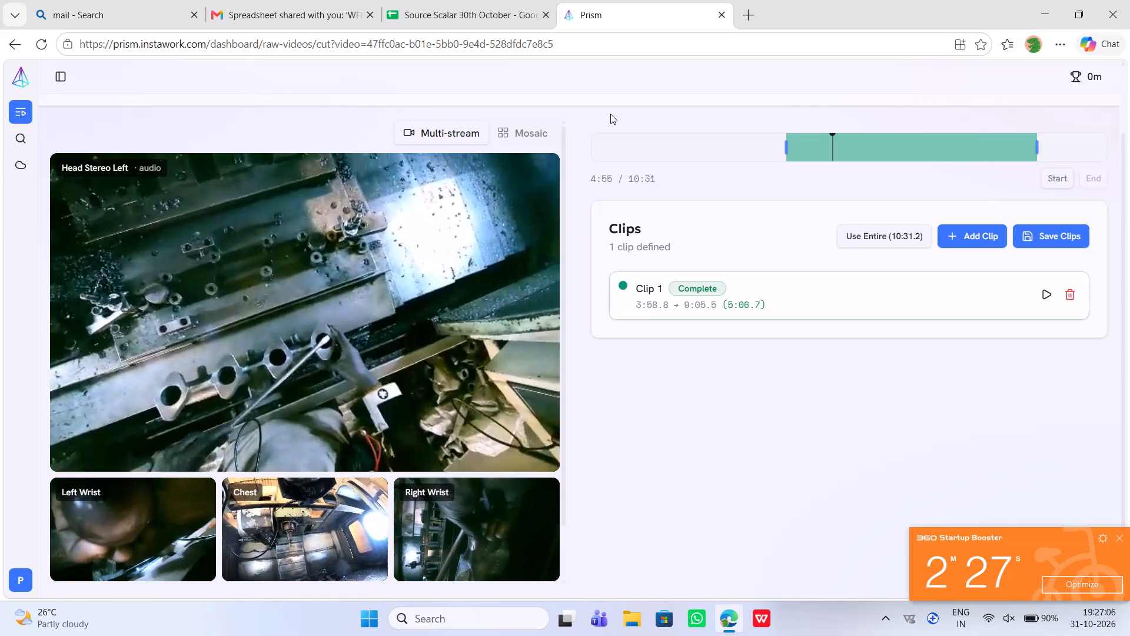
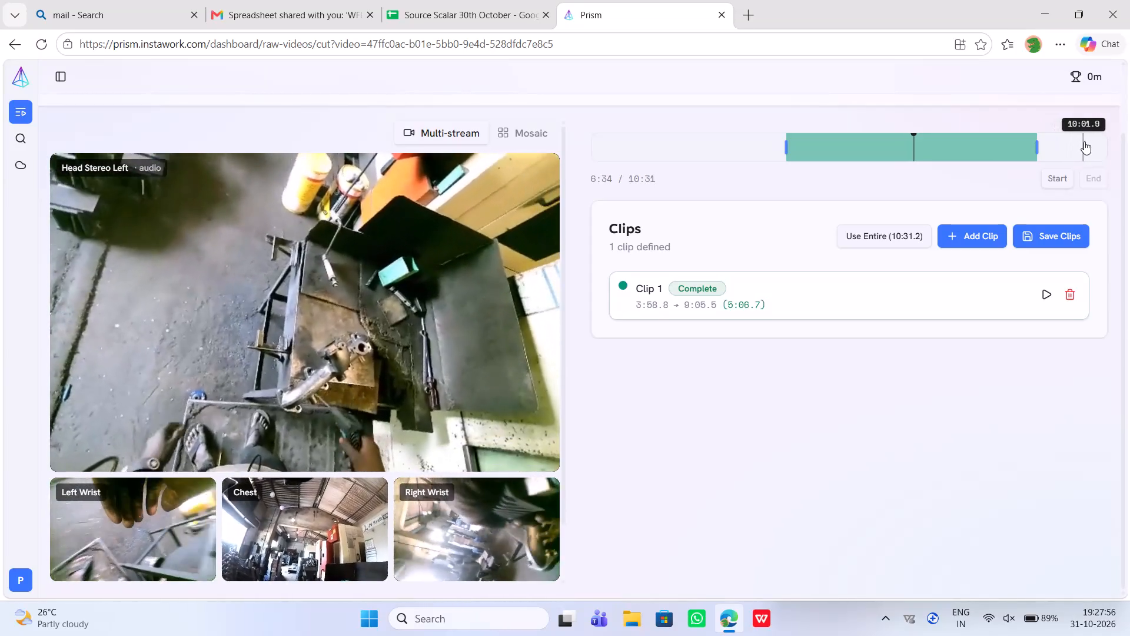
Preview the footage after Clip 1 from about 10:01 on the timeline, and close the video.
left_click(1084, 141)
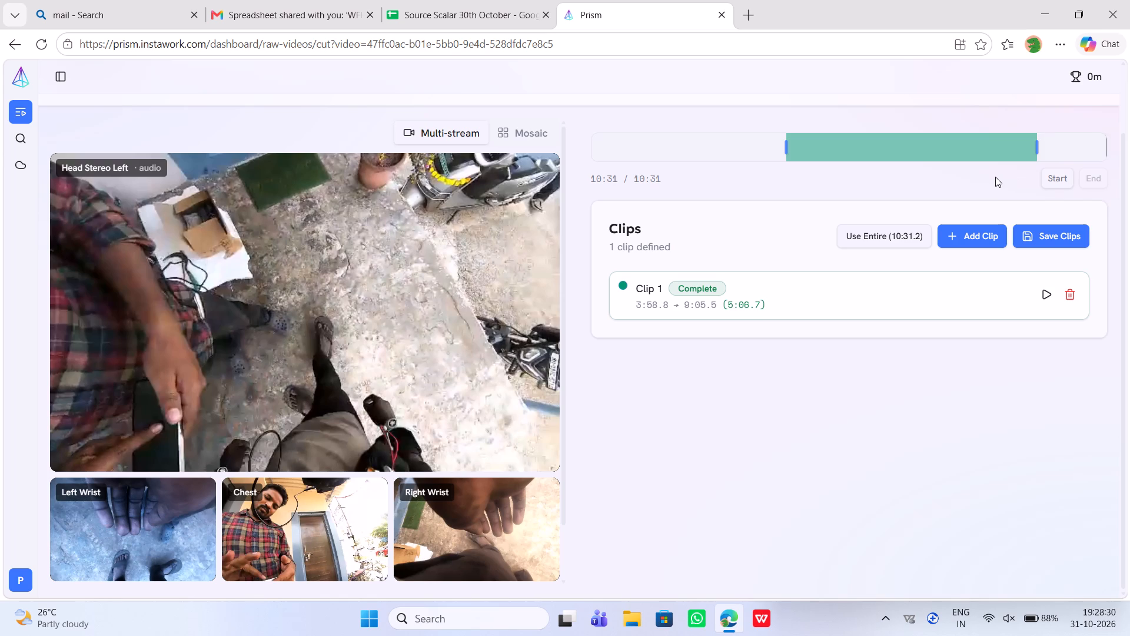
left_click(724, 15)
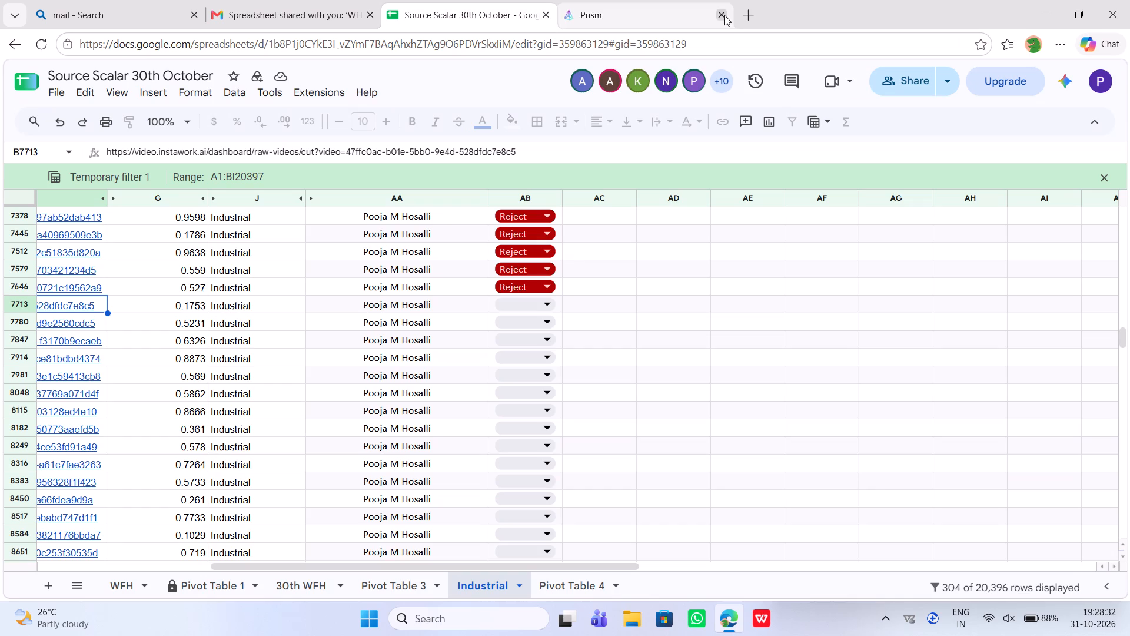
Set the Status of row 7713 in column AB to Reject.
left_click(546, 303)
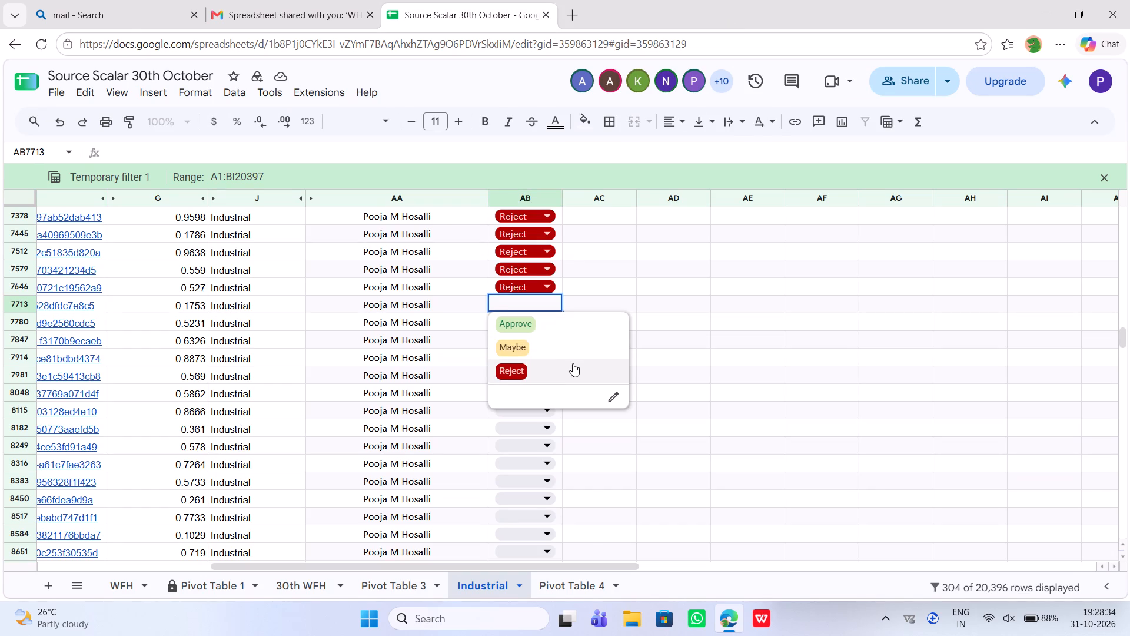
left_click(573, 363)
For row 7713, choose Small Object Manipulation in column AY and NO in column BA.
scroll(640, 362, "left", 5)
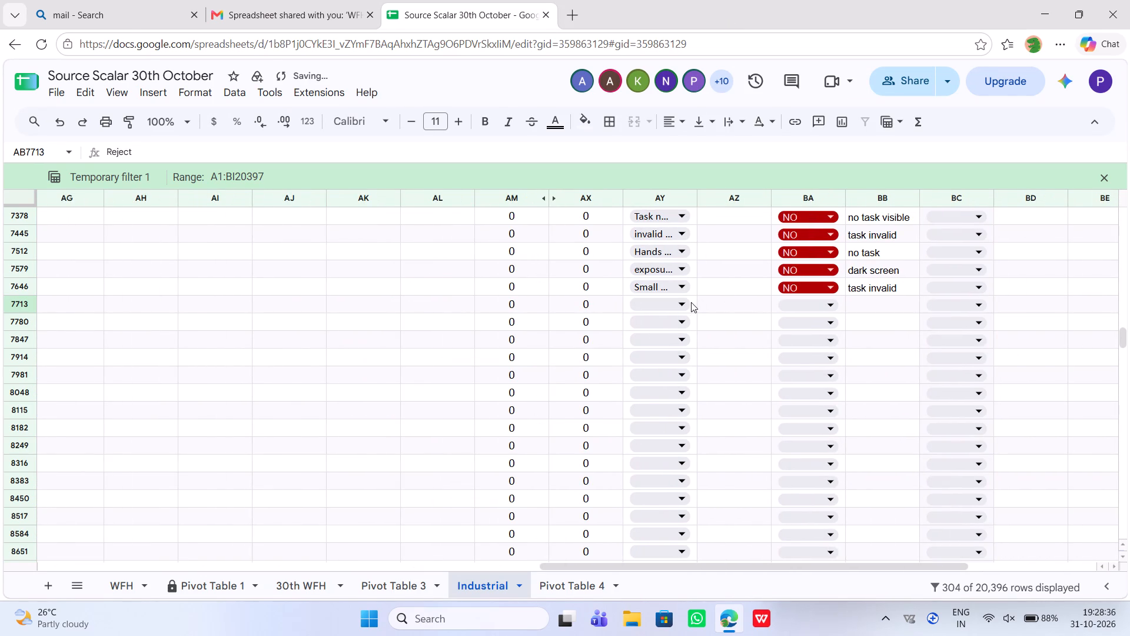
left_click(672, 306)
left_click(694, 455)
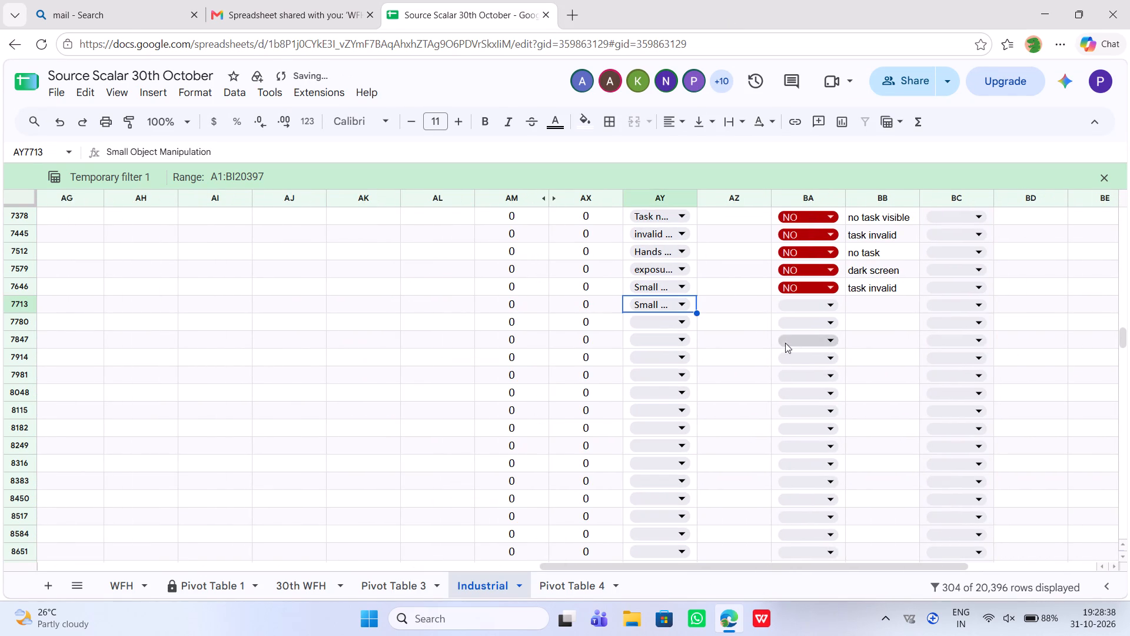
left_click_drag(802, 303, 805, 347)
left_click(805, 347)
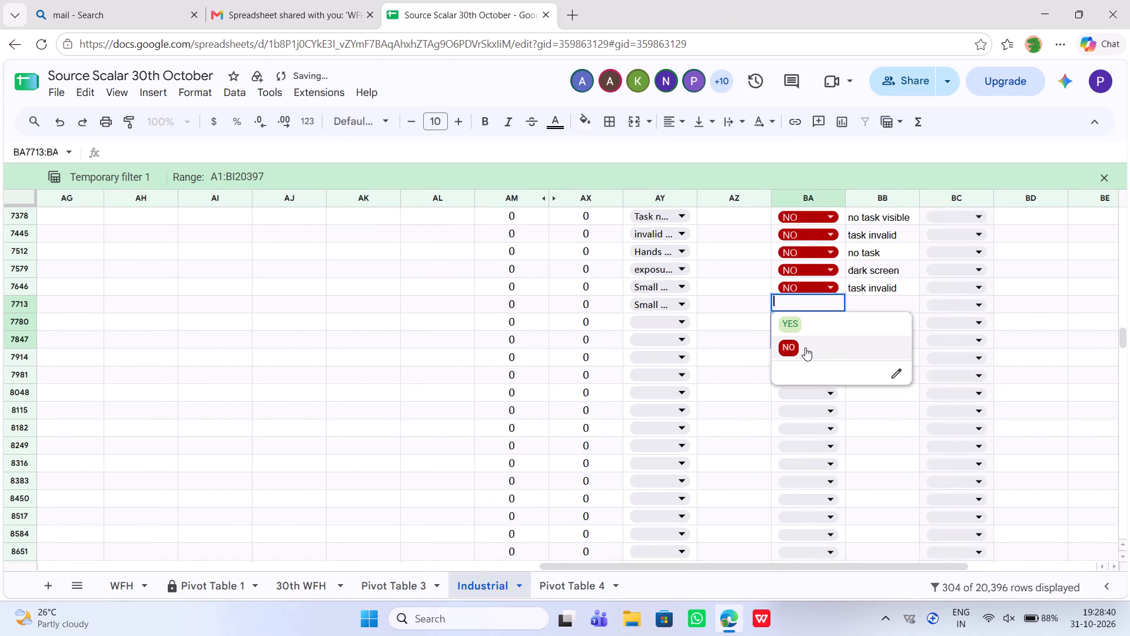
Copy the "task invalid" remark from row 7646 into column BB of row 7713.
left_click(851, 309)
key("ctrl+v")
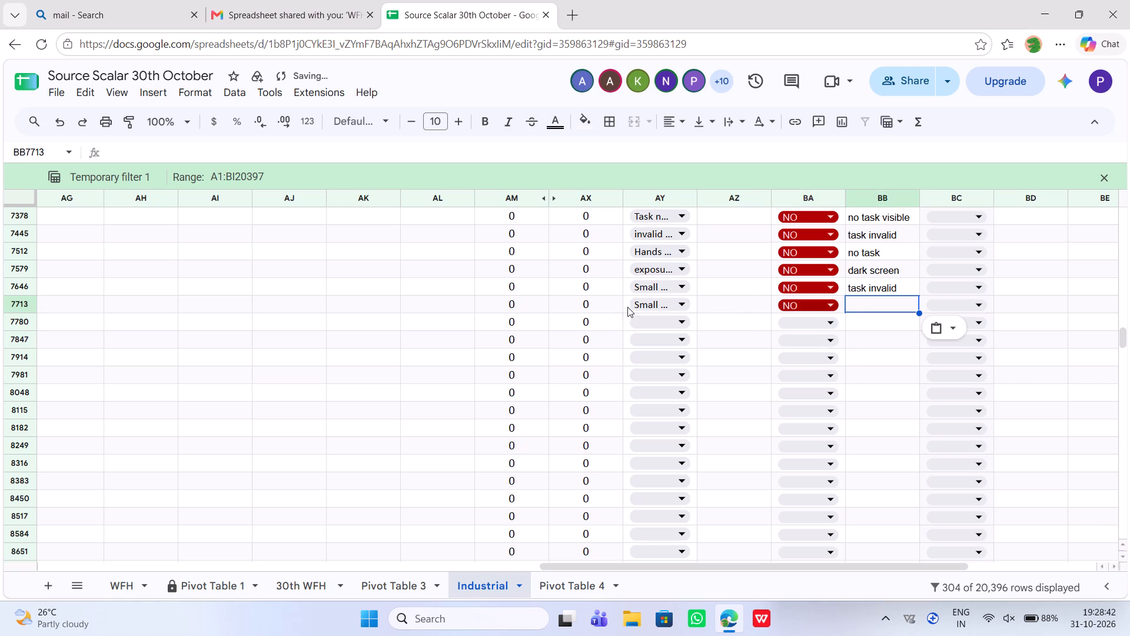
double_click(901, 284)
double_click(901, 284)
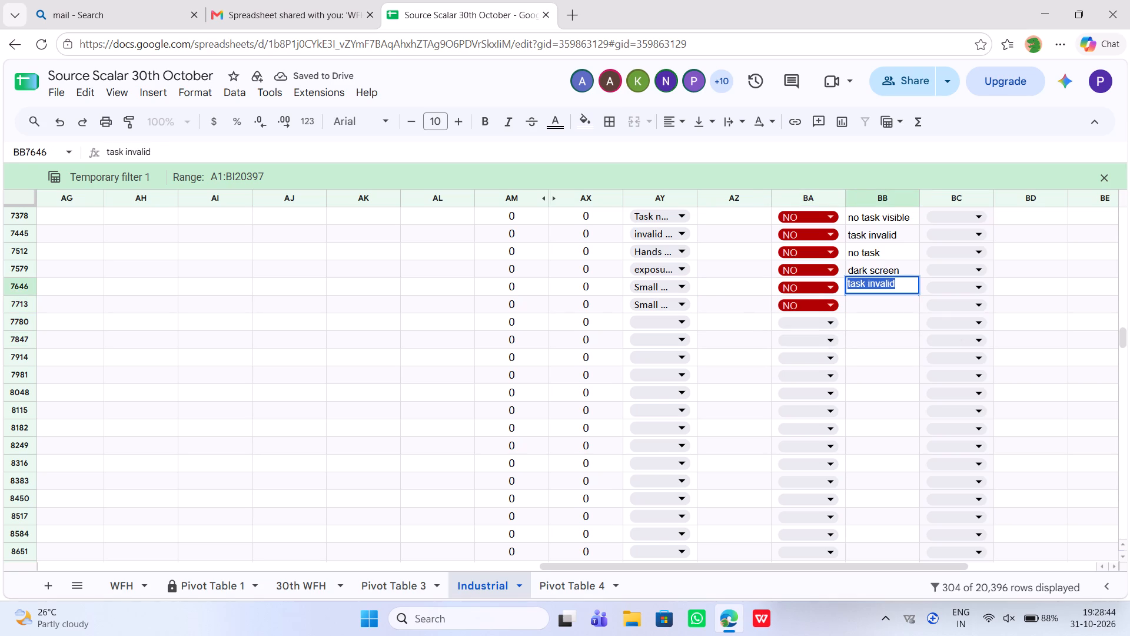
key("ctrl+c")
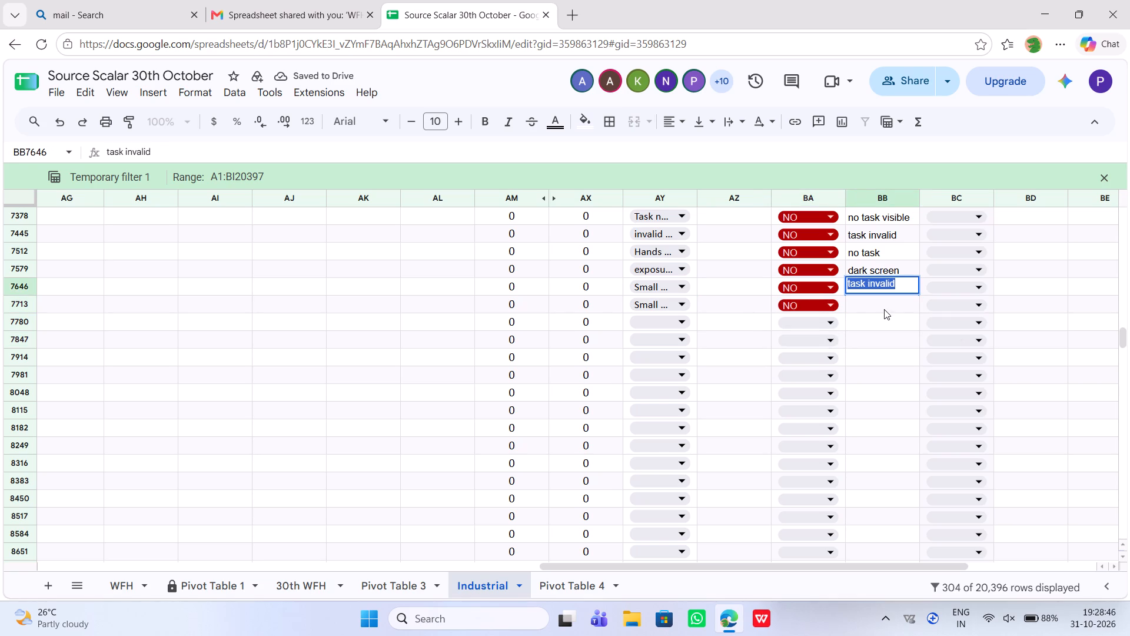
left_click(885, 307)
key("ctrl+v")
Open the raw video link in row 7780, the next filtered row with an empty Status.
scroll(347, 360, "right", 1)
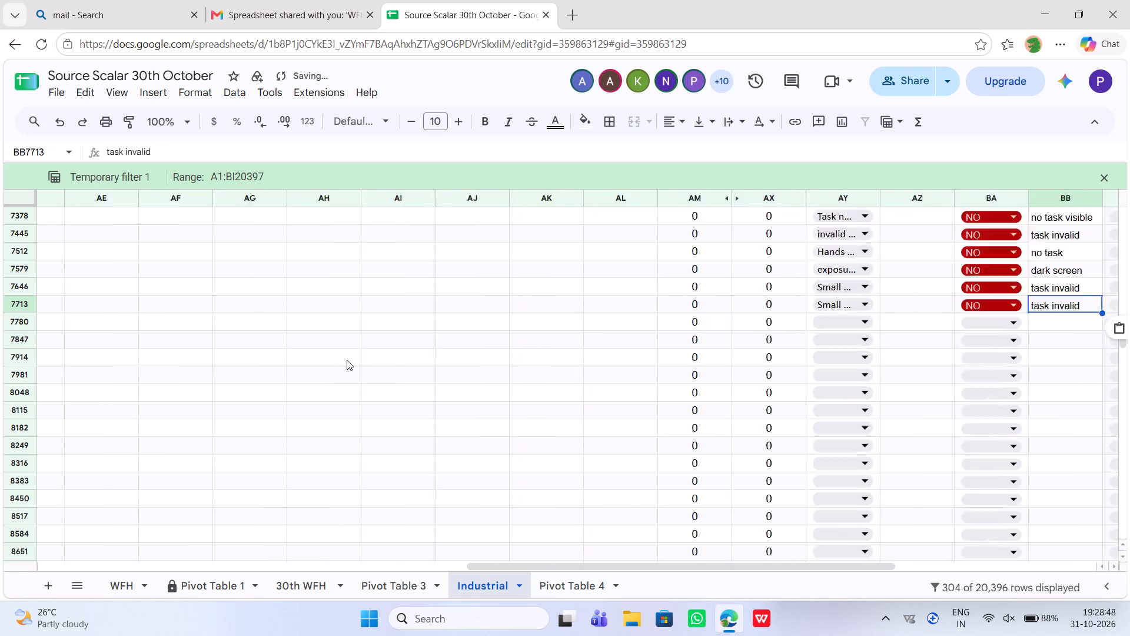
scroll(347, 360, "right", 6)
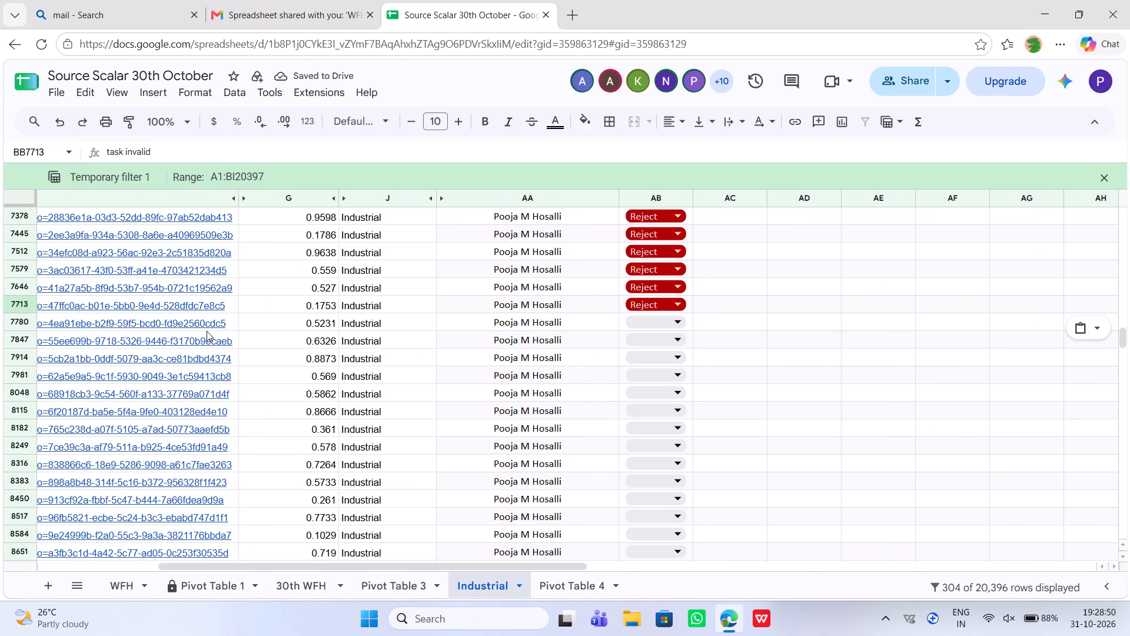
left_click(205, 327)
left_click(159, 344)
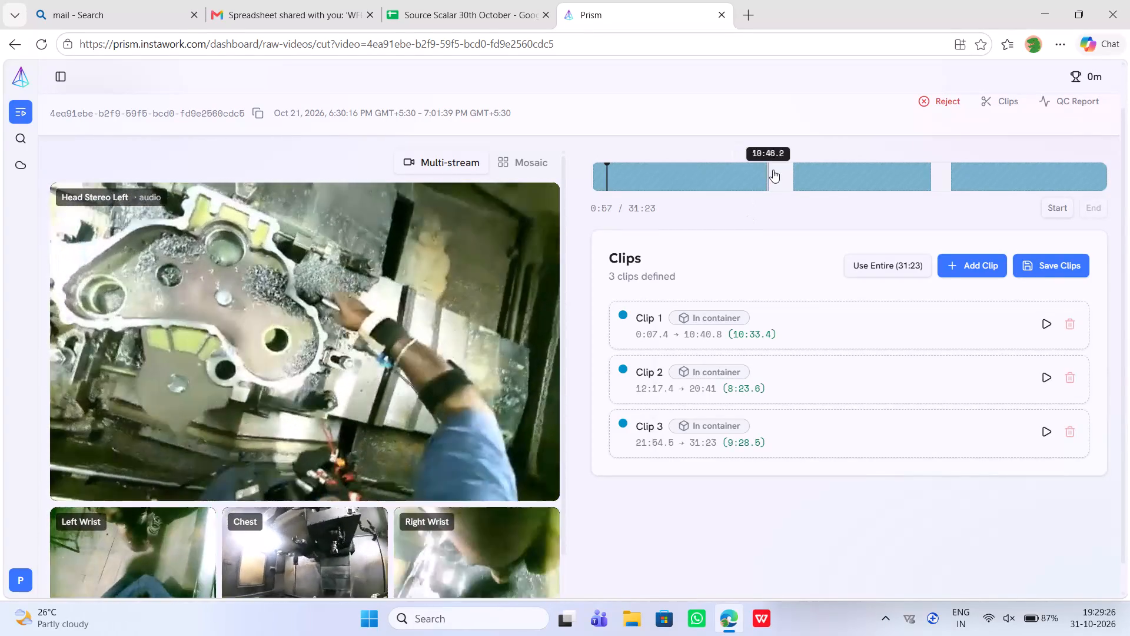
Preview the unclipped gaps between the three clips, from about 10:46 and 21:08, and try the end of Clip 3.
left_click(773, 170)
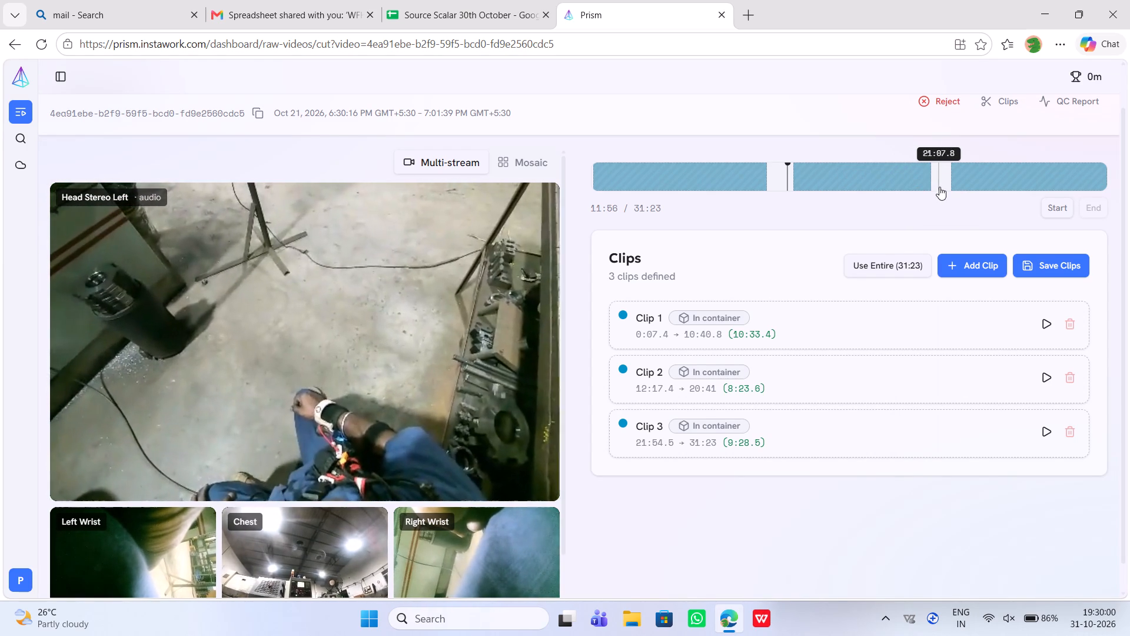
left_click(941, 185)
left_click(975, 214)
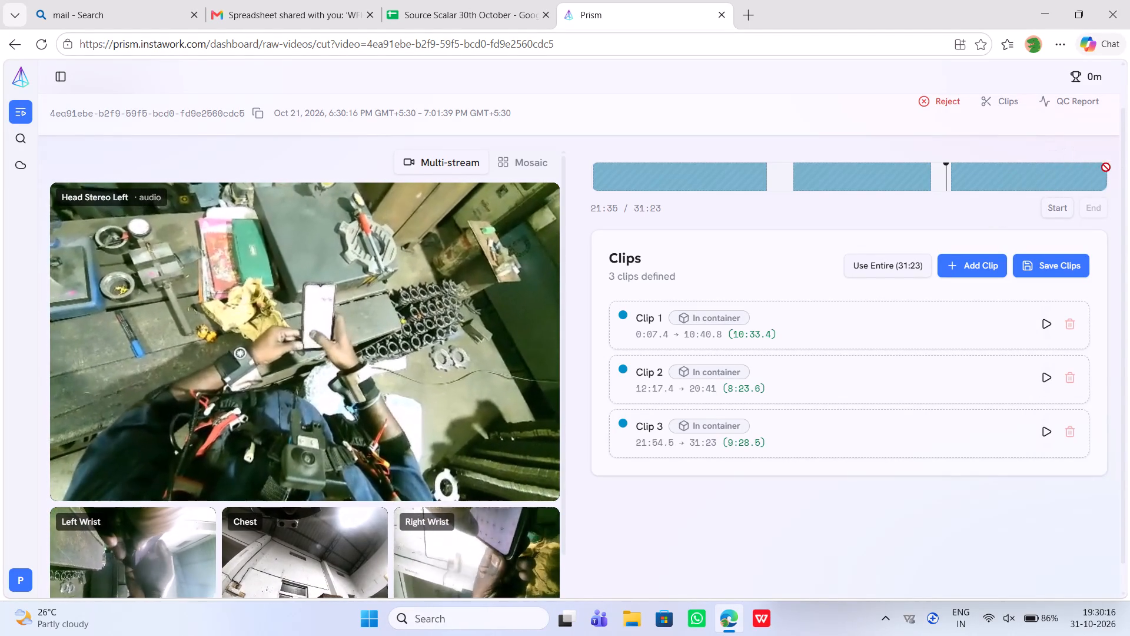
left_click(1101, 169)
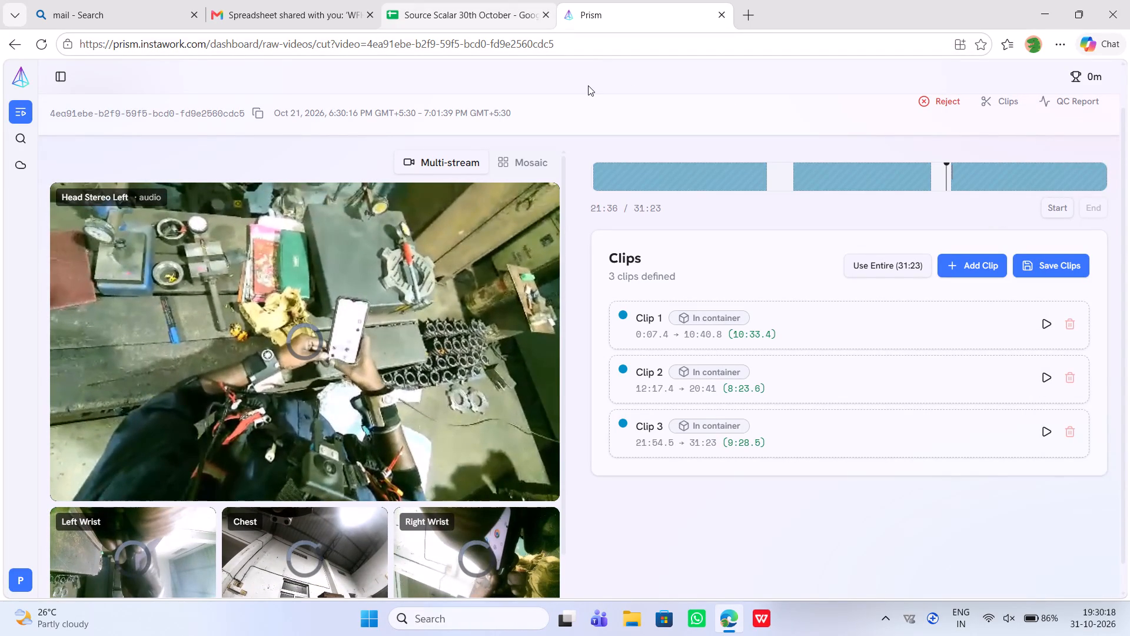
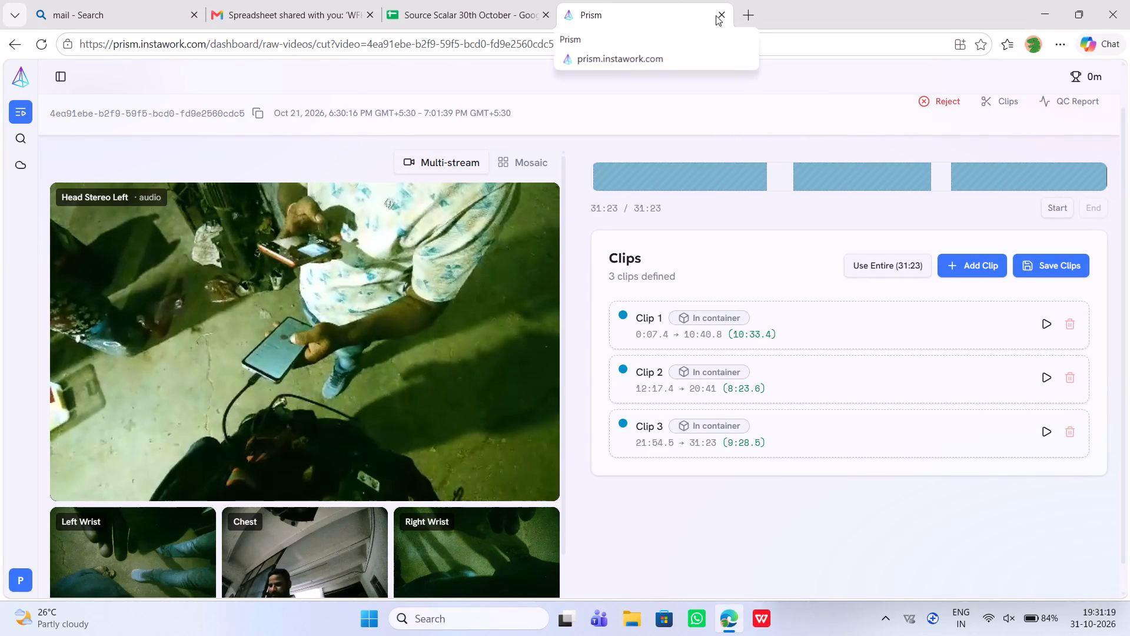
Close the reviewed video and set the Status of row 7780 to Reject in column AB.
left_click(720, 14)
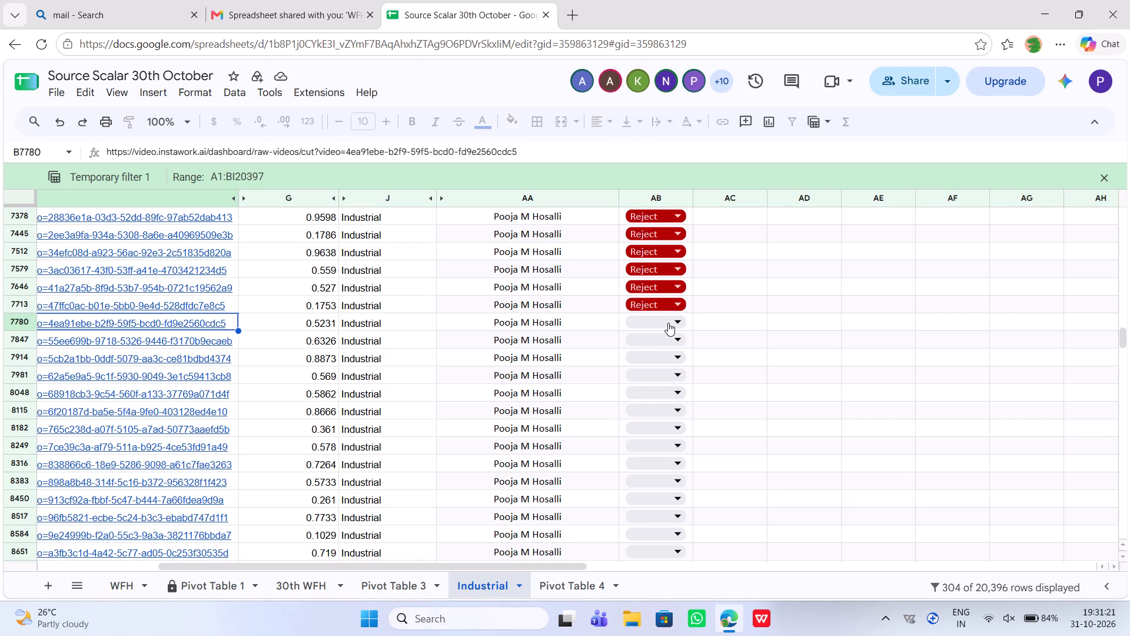
left_click(668, 323)
left_click(693, 392)
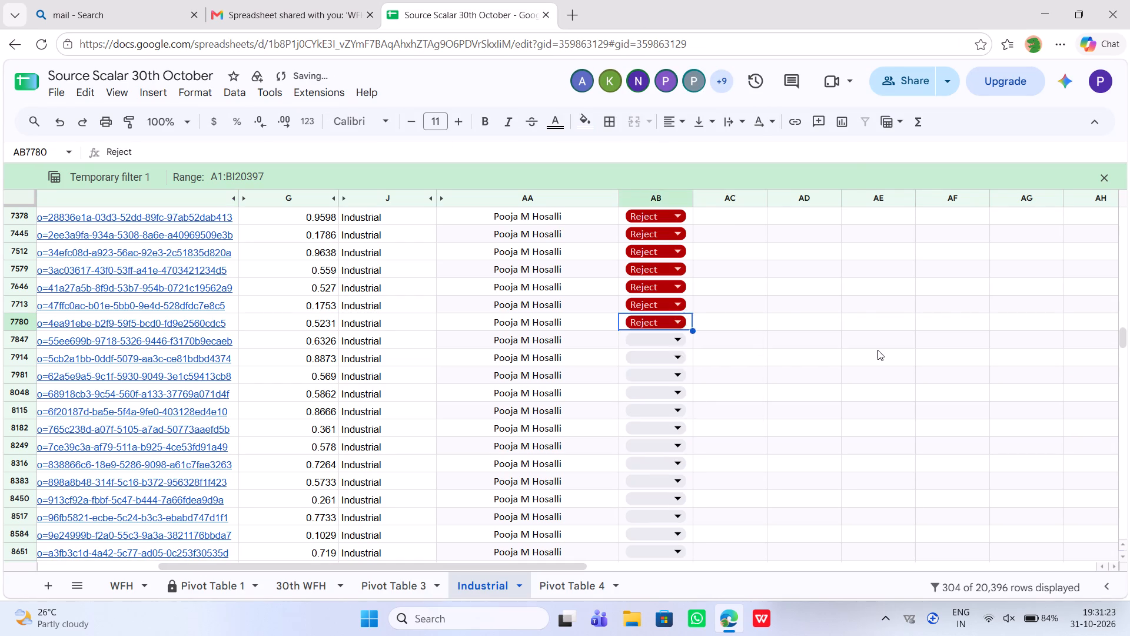
For row 7780, choose Task not visible in column AY and NO in column BA.
scroll(878, 350, "left", 7)
left_click(767, 324)
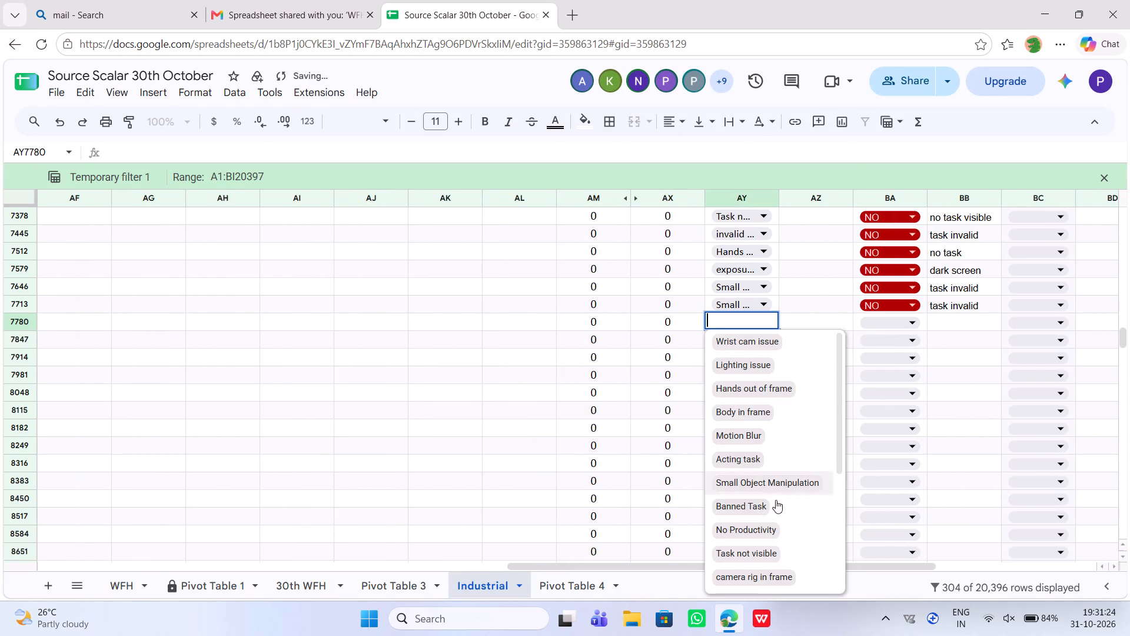
scroll(777, 518, "down", 4)
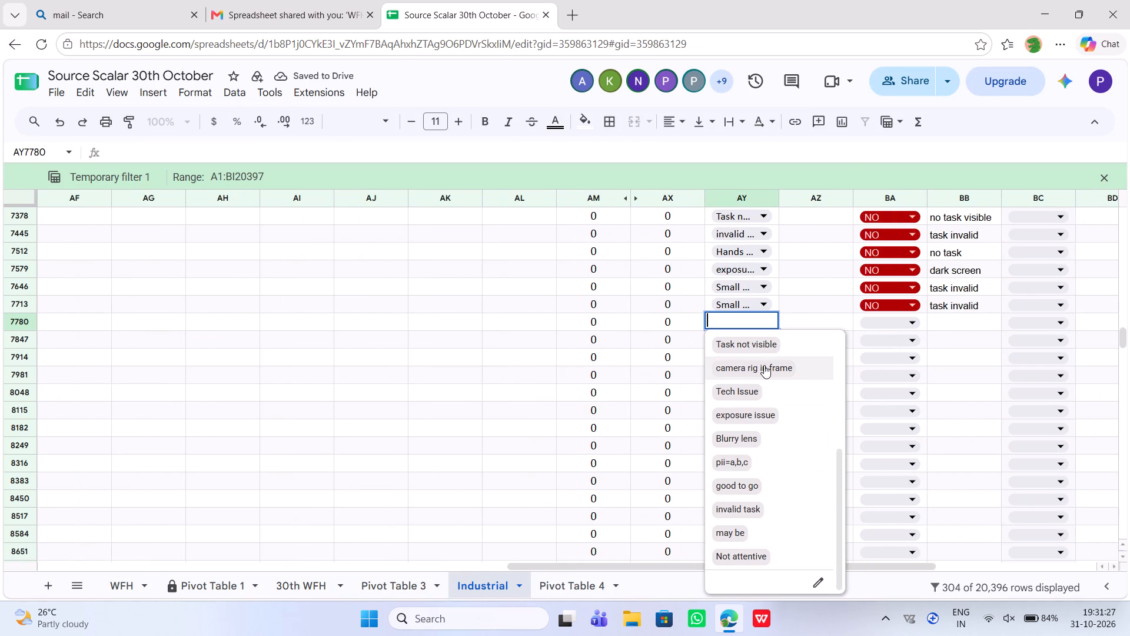
left_click(763, 353)
left_click(874, 320)
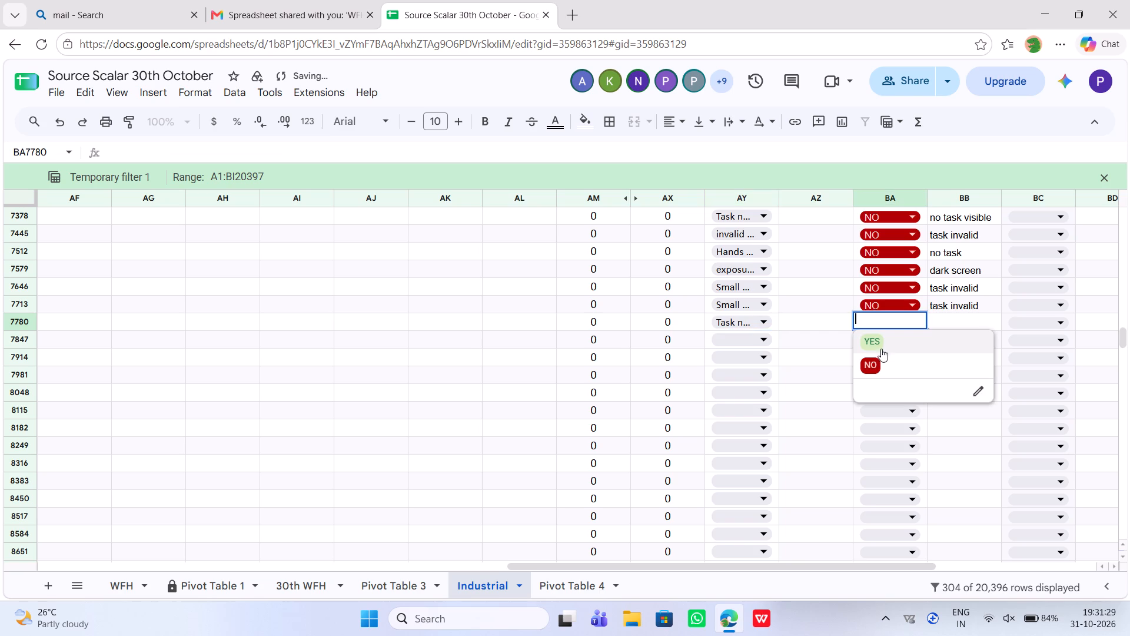
left_click(883, 359)
Enter the remark "no task" in column BB of row 7780.
left_click(971, 323)
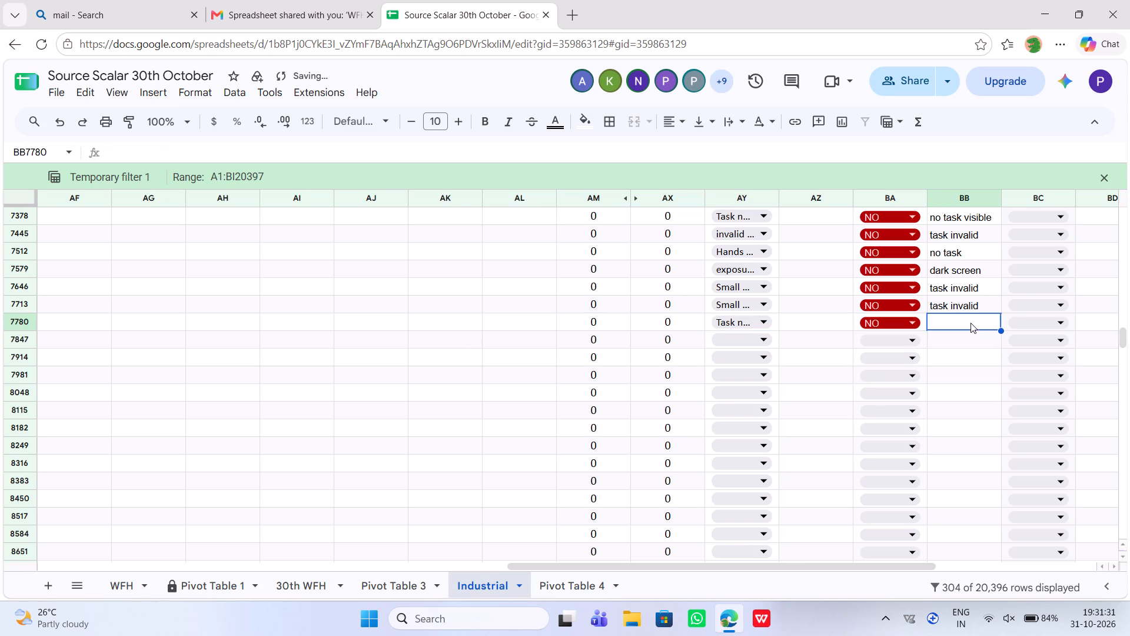
type("no task")
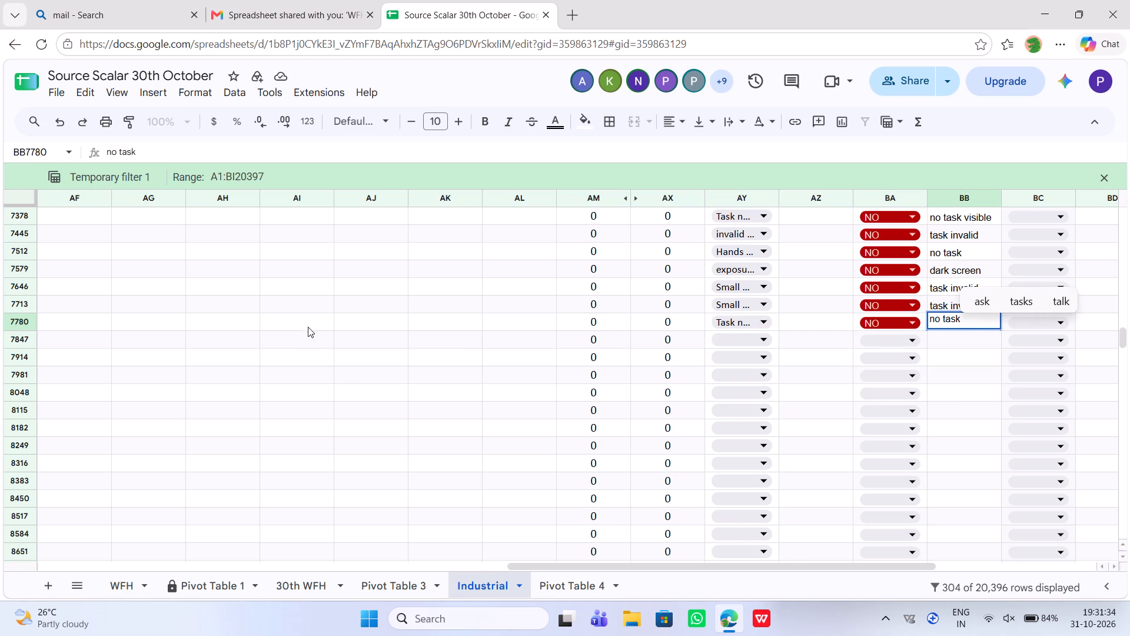
left_click(306, 326)
Glance at the Pivot Table 4 sheet, return to Industrial, and open the raw video link in row 7847.
left_click(534, 582)
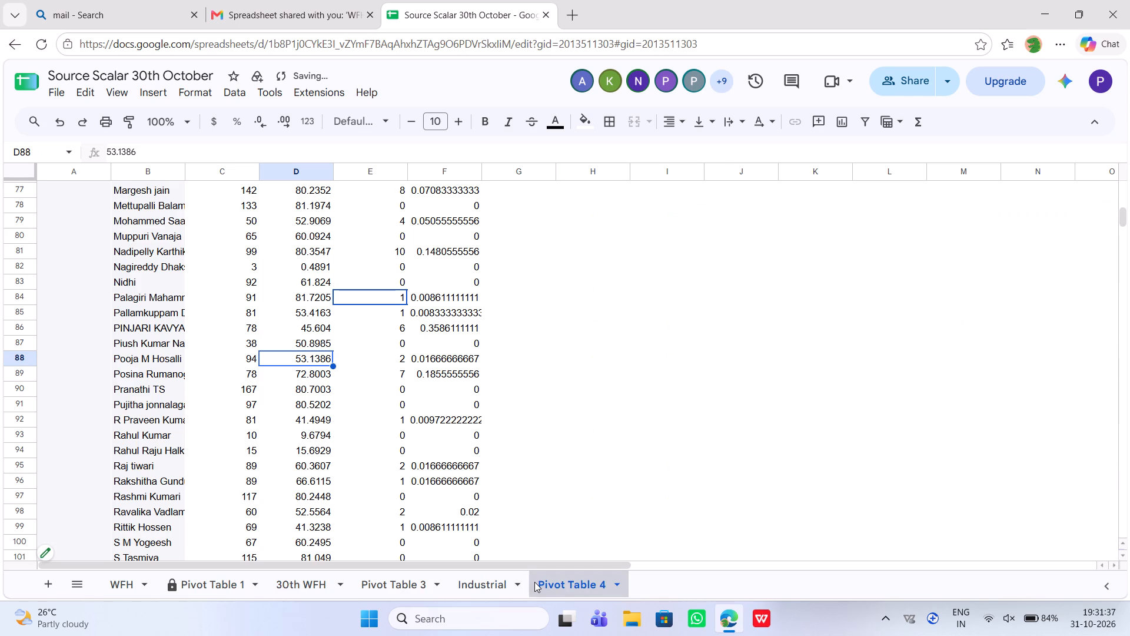
left_click_drag(497, 586, 375, 519)
scroll(375, 519, "right", 5)
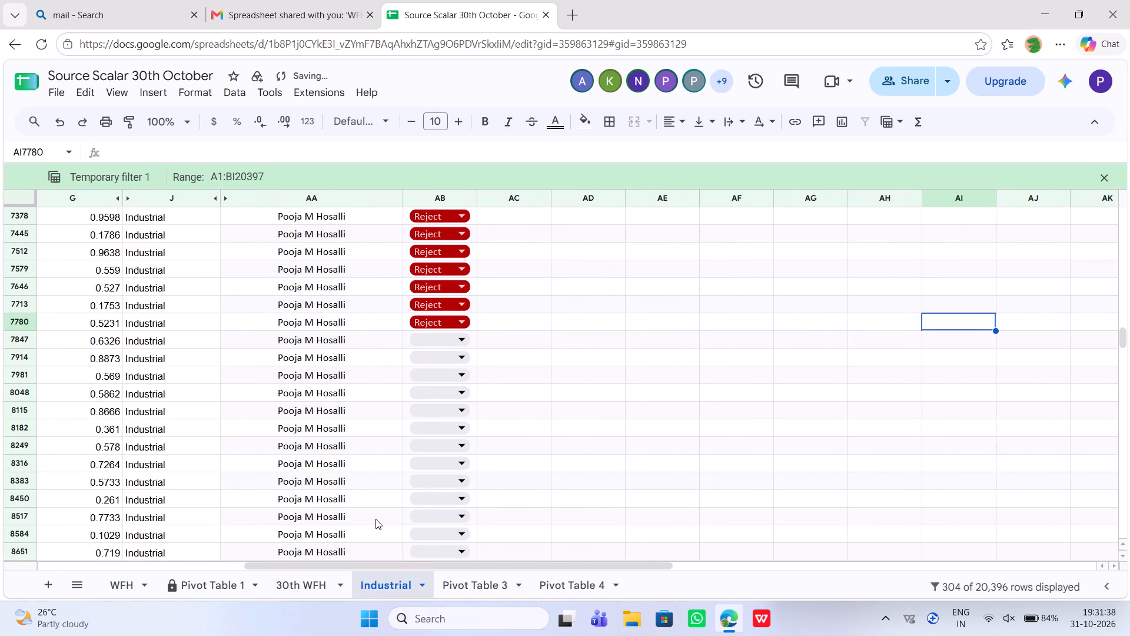
scroll(375, 519, "right", 1)
scroll(210, 368, "right", 2)
left_click_drag(212, 343, 212, 344)
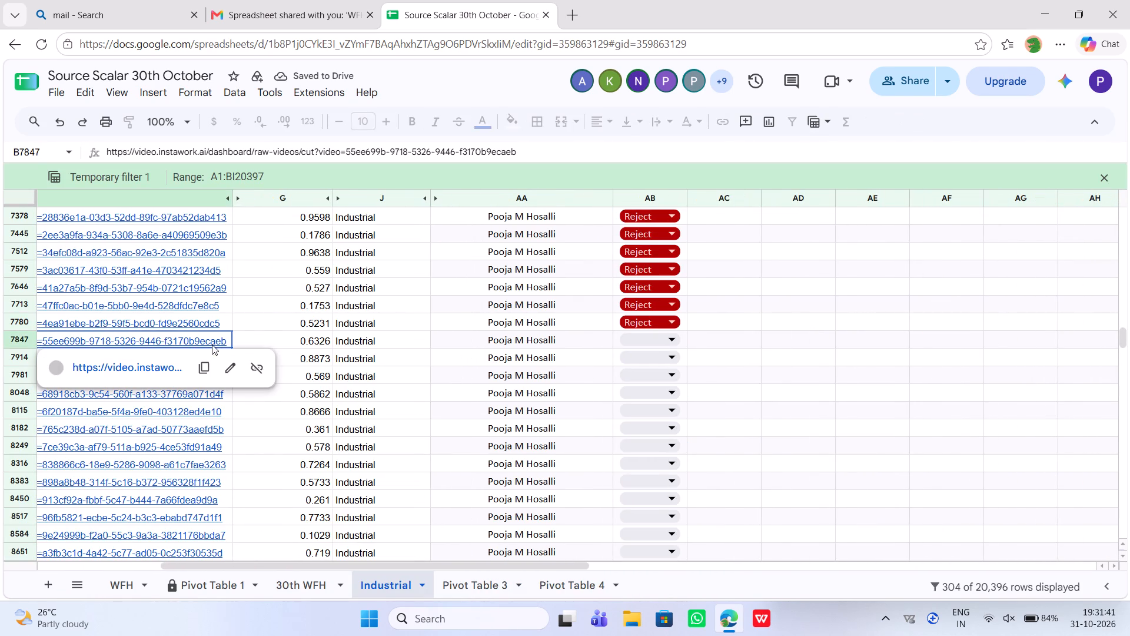
left_click_drag(212, 344, 148, 365)
left_click(148, 365)
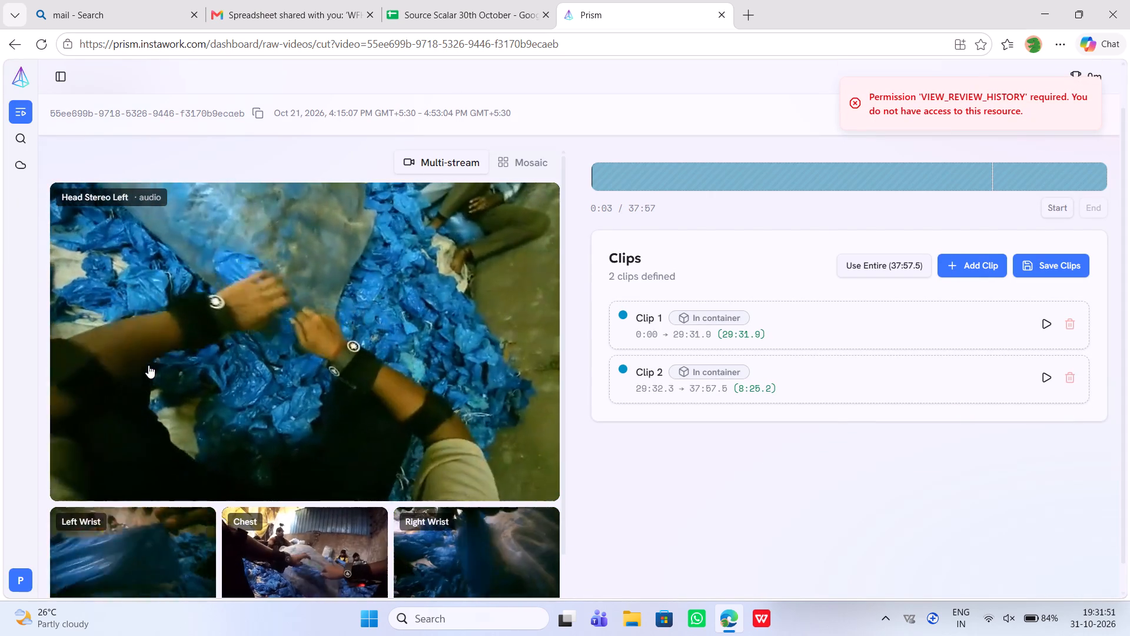
Preview the video around 21:27 and at its end to judge the task being performed.
left_click(883, 181)
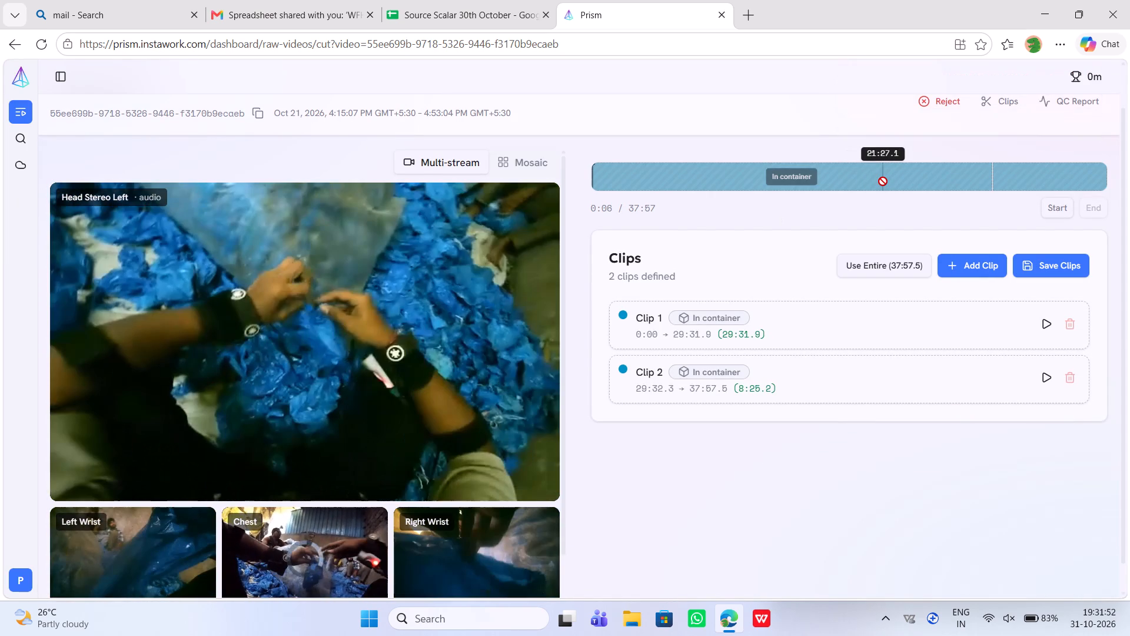
left_click(1104, 187)
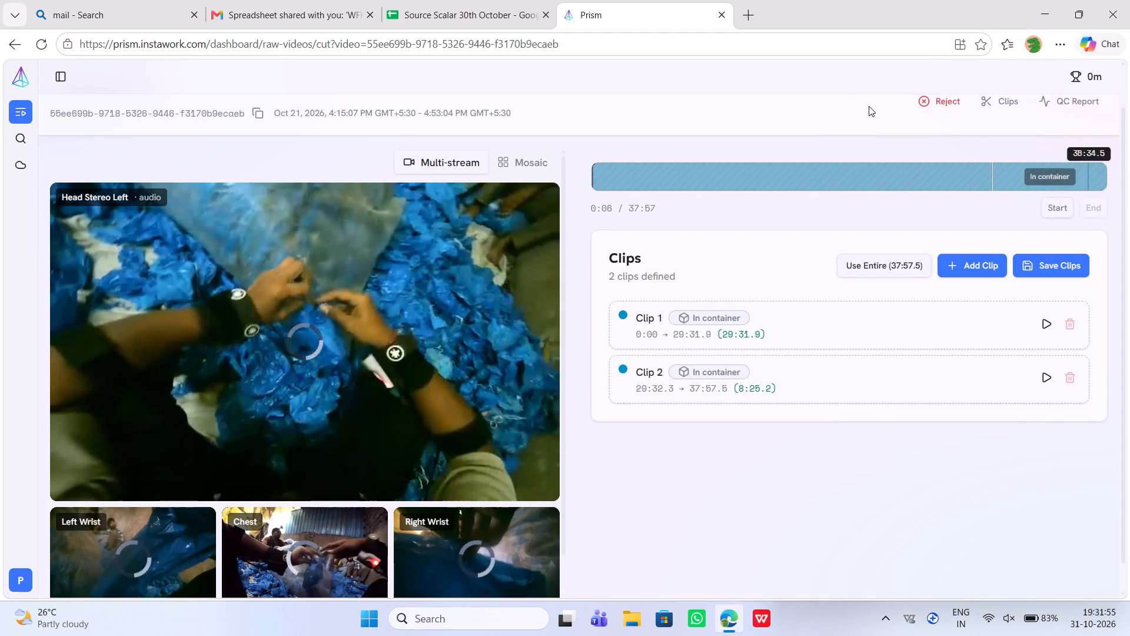
left_click(865, 102)
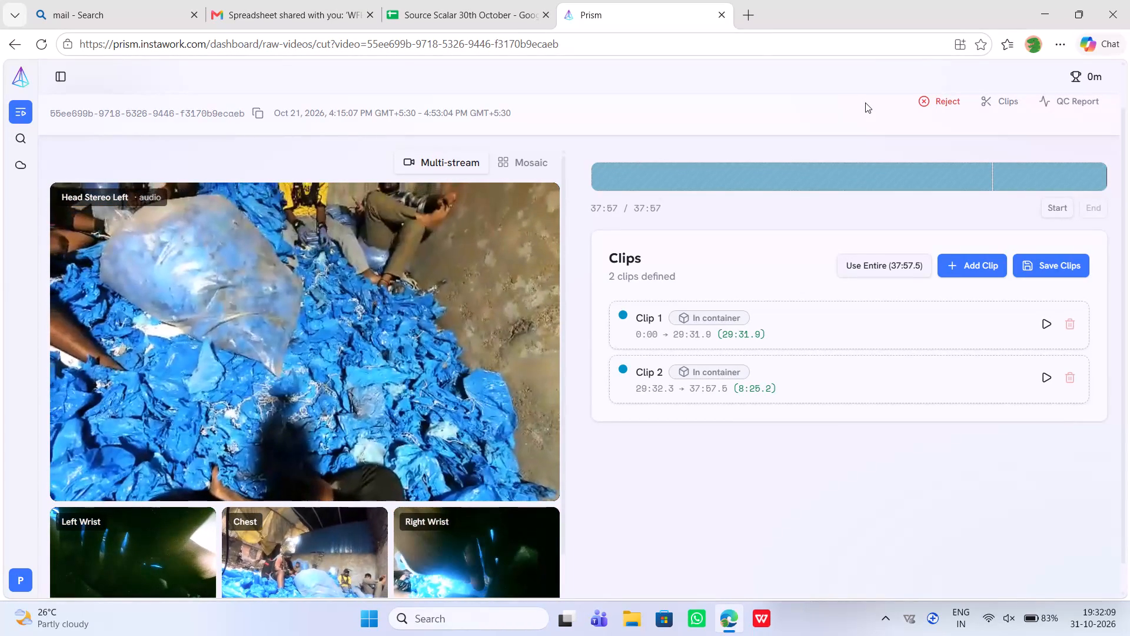
Close the reviewed video and set the Status of row 7847 to Reject in column AB.
left_click(719, 18)
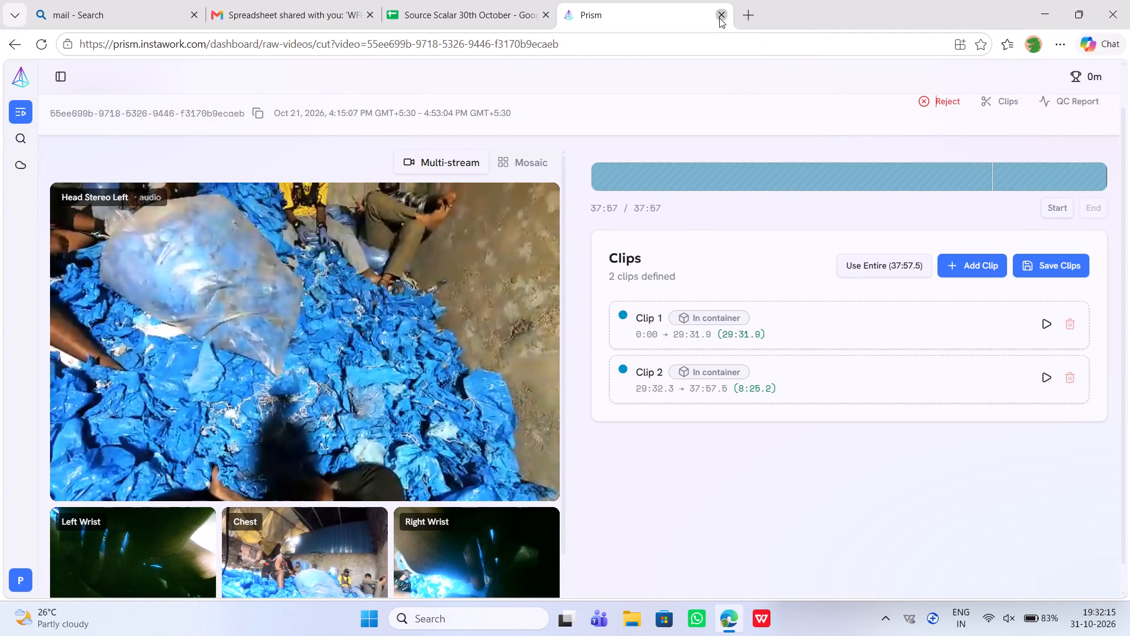
left_click(677, 374)
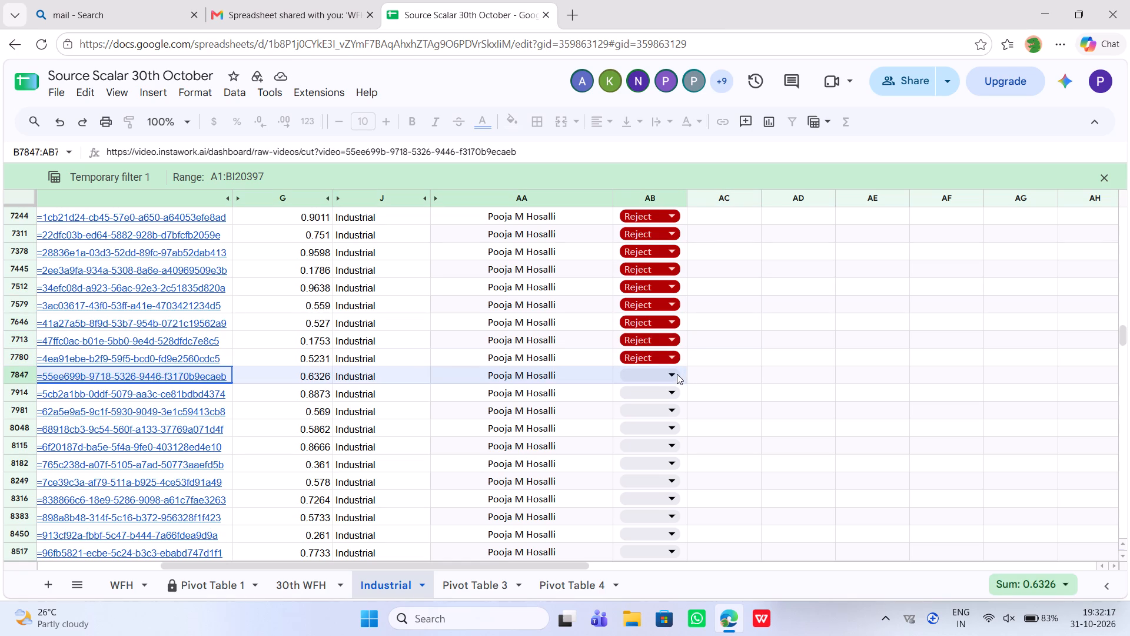
left_click(677, 374)
left_click(702, 438)
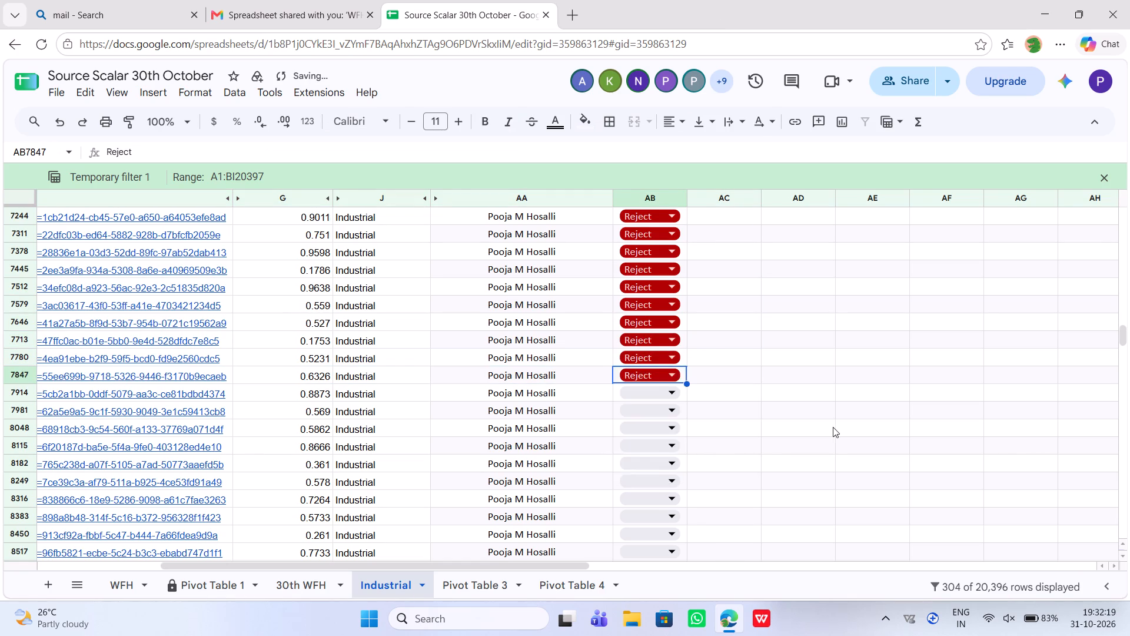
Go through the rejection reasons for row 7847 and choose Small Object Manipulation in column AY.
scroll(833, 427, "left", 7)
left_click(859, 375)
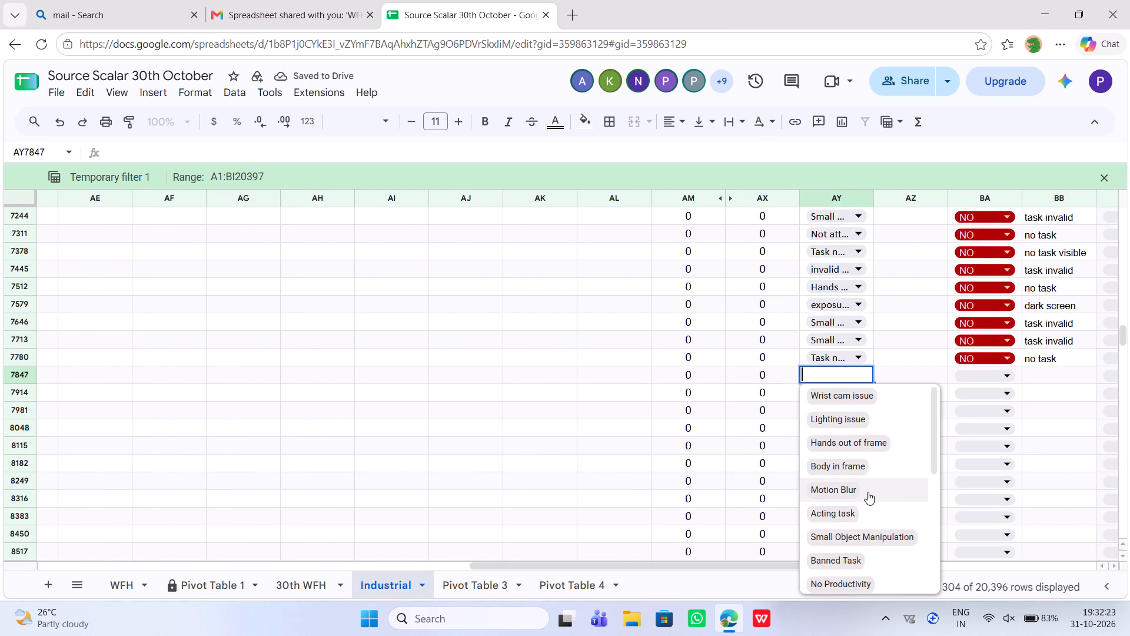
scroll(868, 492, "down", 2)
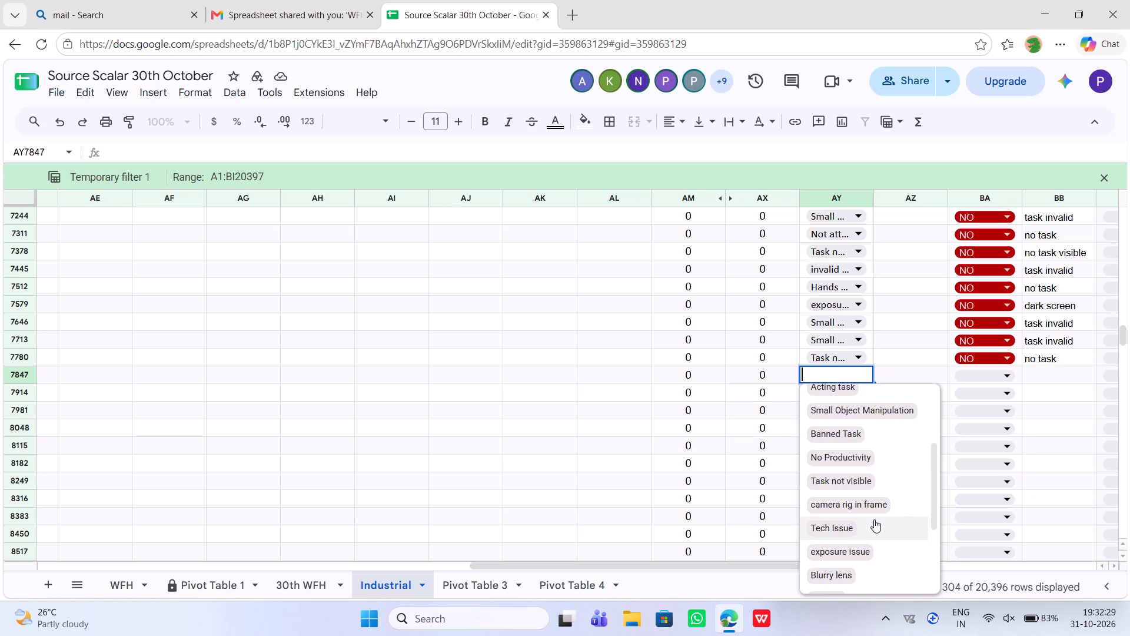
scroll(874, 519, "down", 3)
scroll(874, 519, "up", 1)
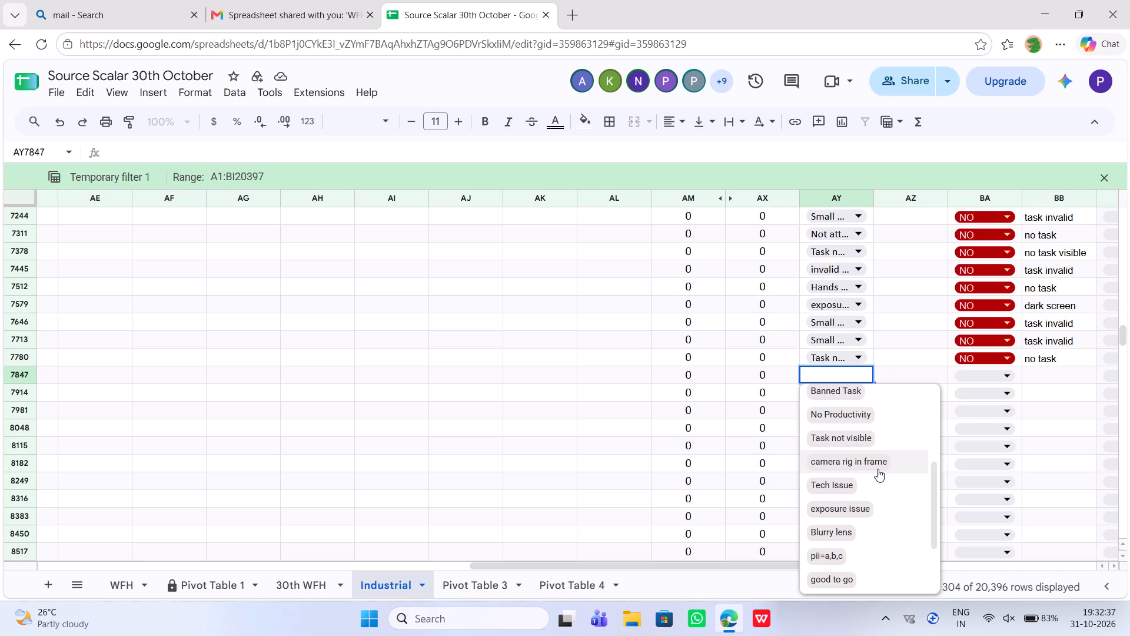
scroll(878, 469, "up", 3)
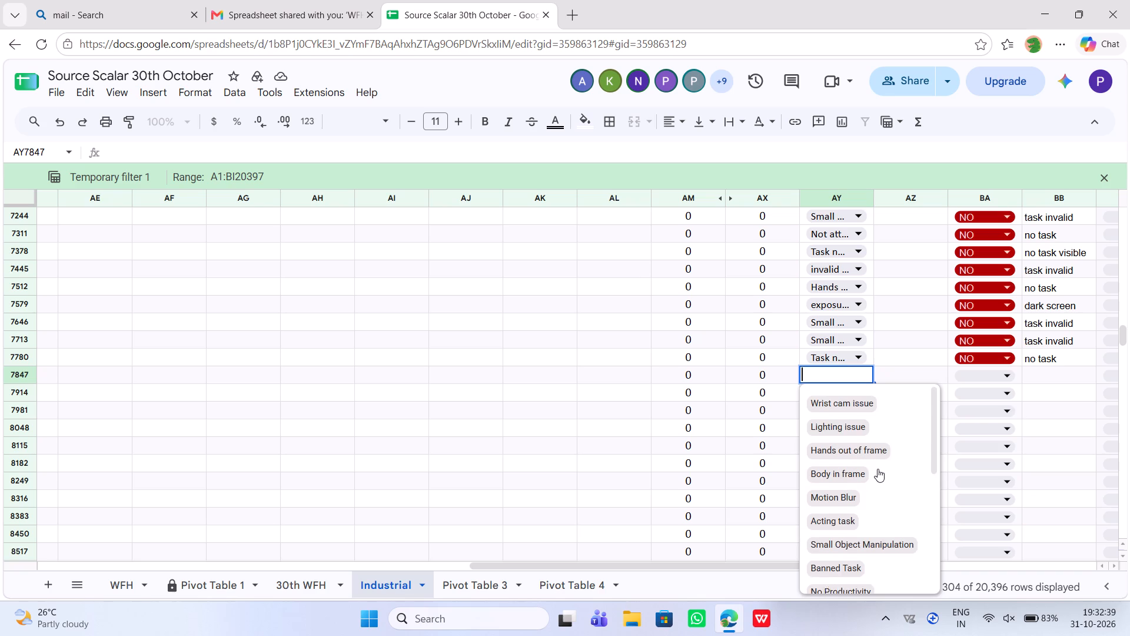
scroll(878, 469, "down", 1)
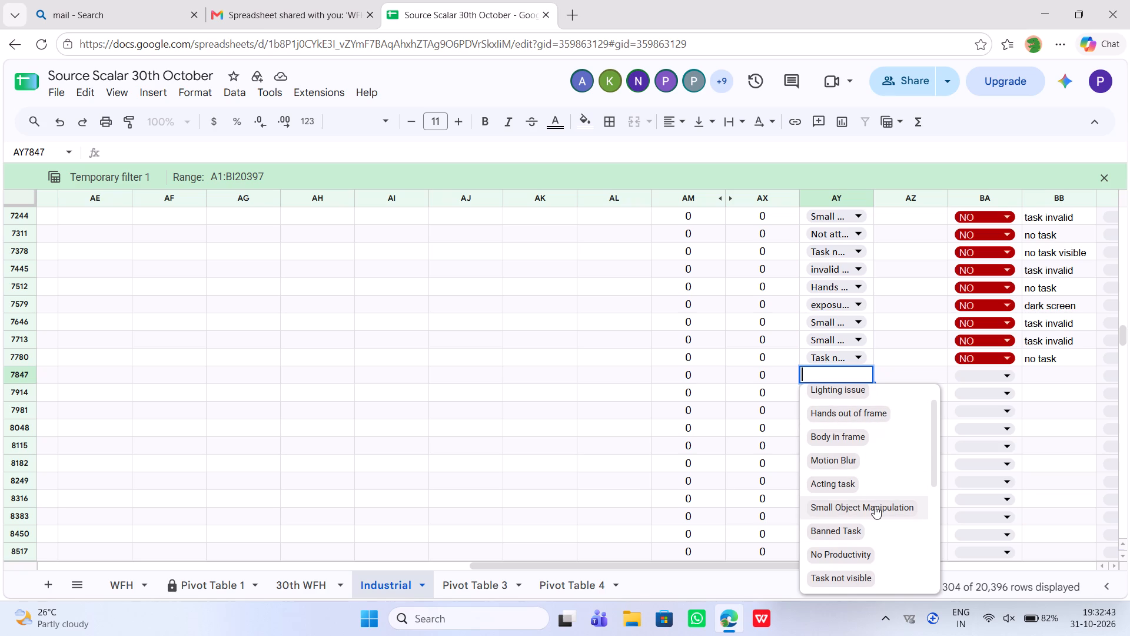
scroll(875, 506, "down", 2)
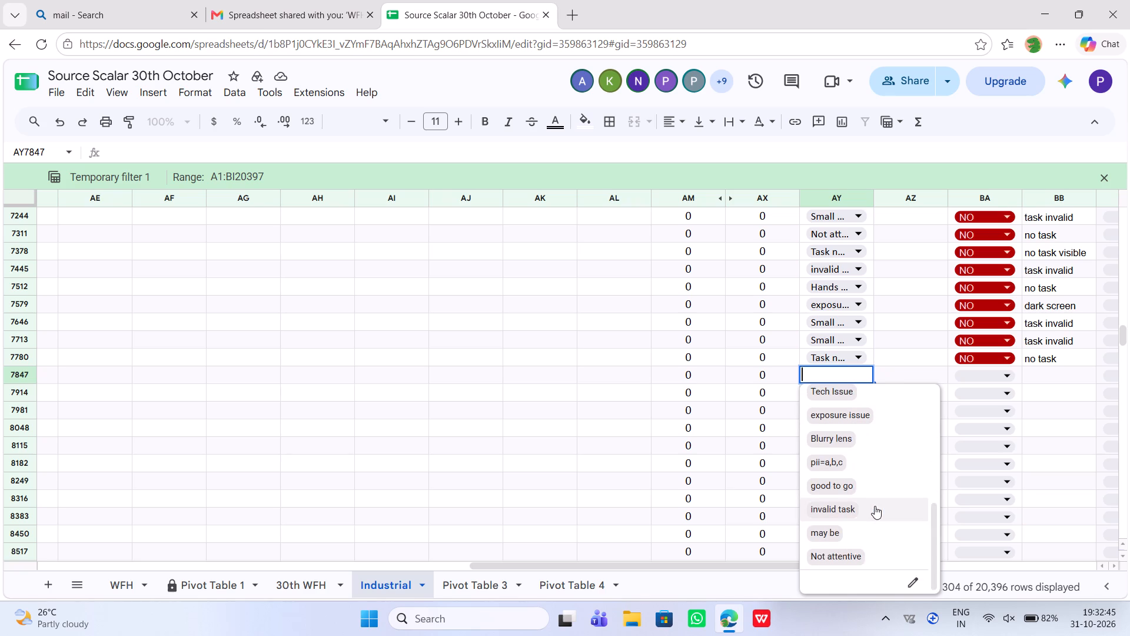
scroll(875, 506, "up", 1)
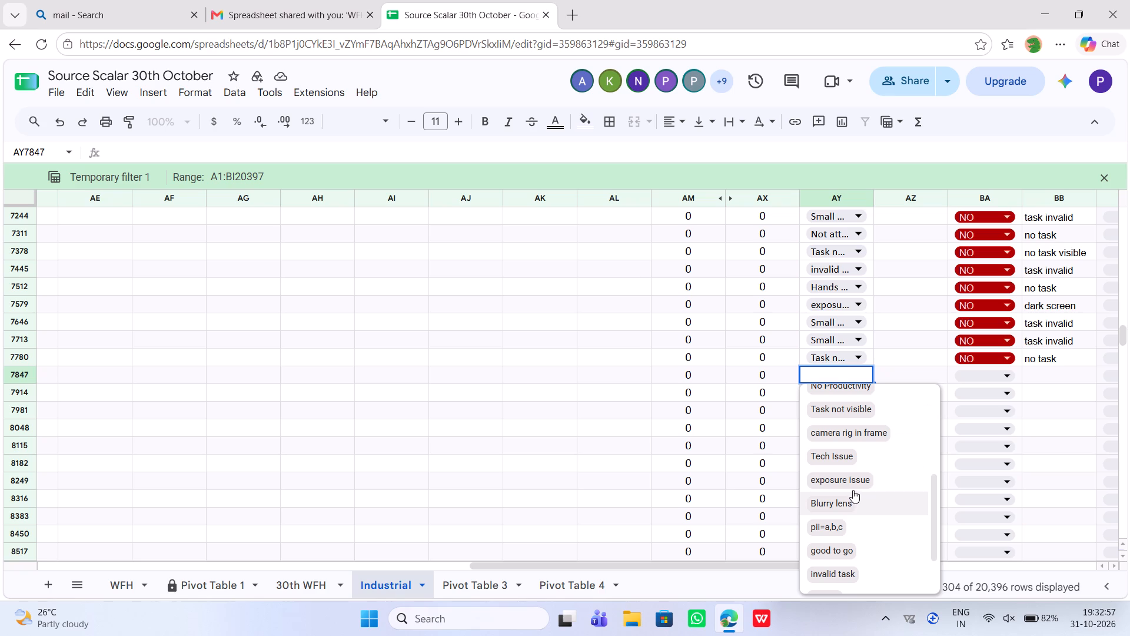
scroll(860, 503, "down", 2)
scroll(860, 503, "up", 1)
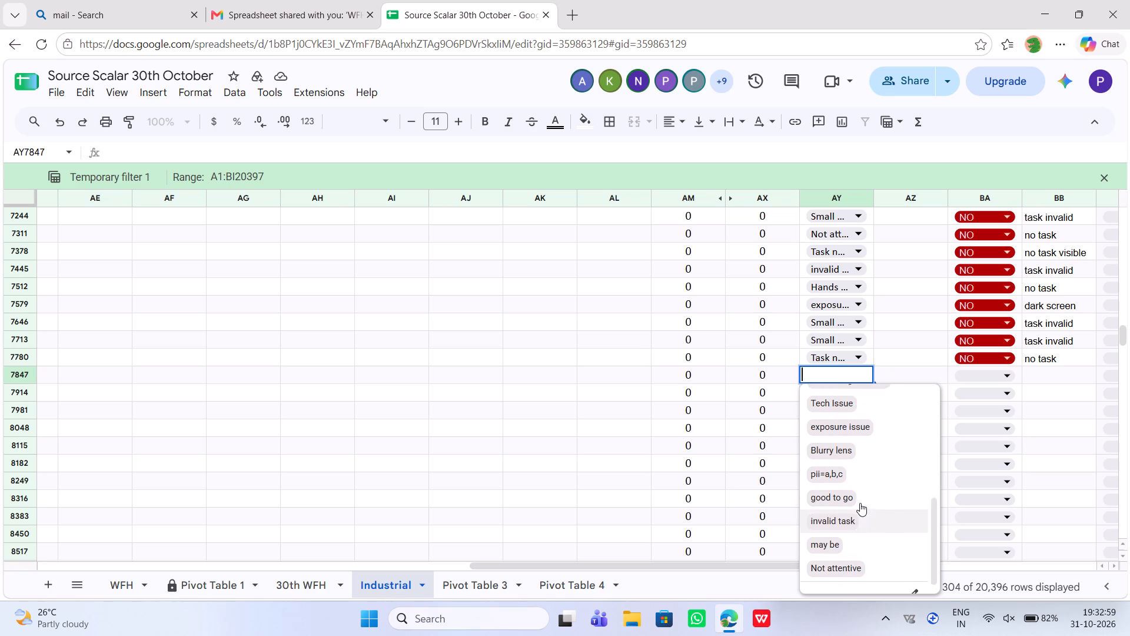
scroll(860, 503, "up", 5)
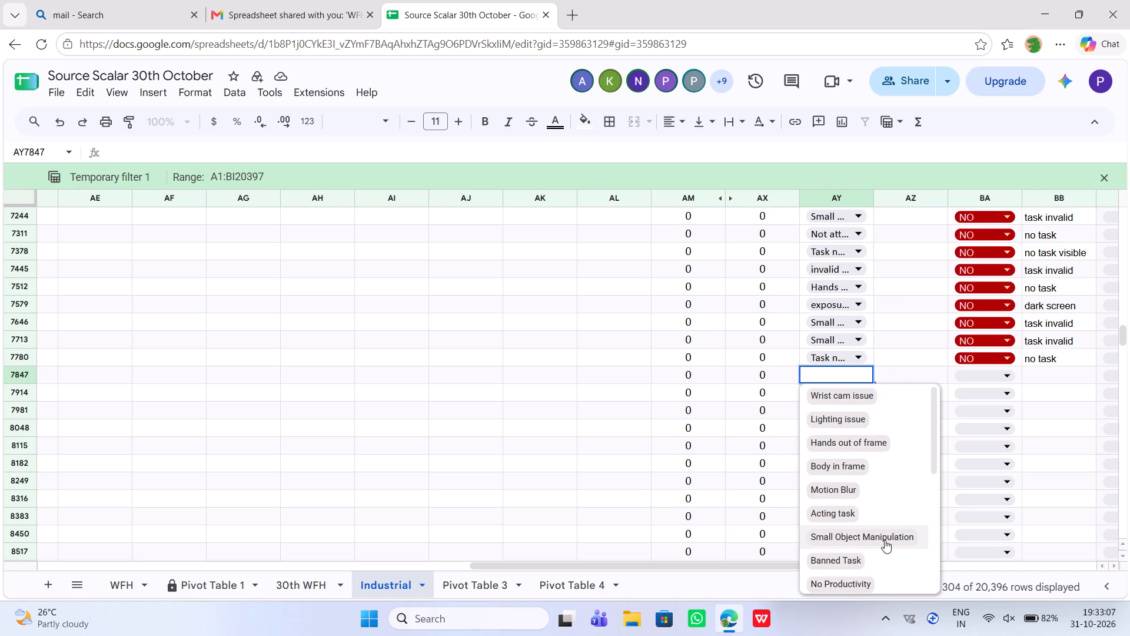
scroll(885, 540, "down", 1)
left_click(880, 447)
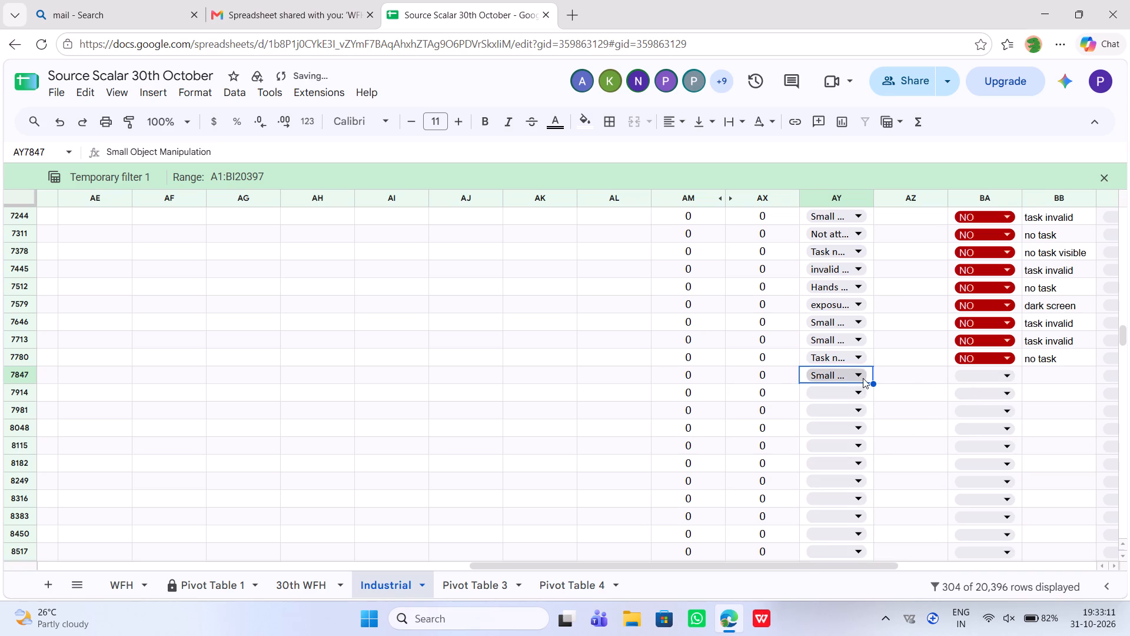
For row 7847, set the reason in column AY to invalid task and choose NO in column BA.
left_click_drag(863, 378, 870, 542)
scroll(870, 542, "down", 2)
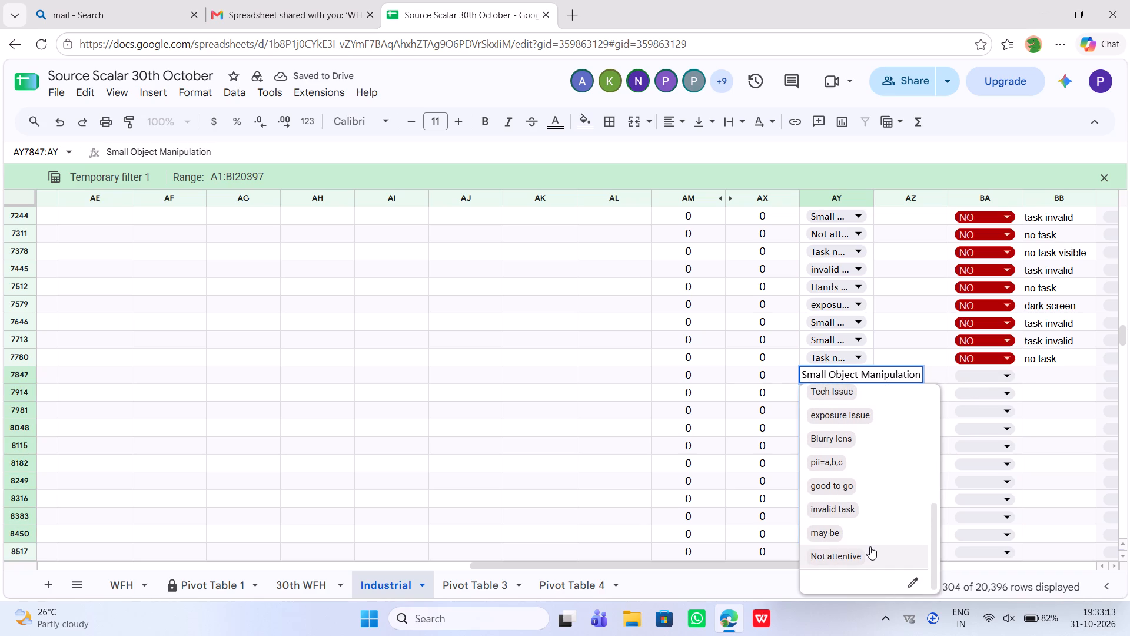
left_click(866, 513)
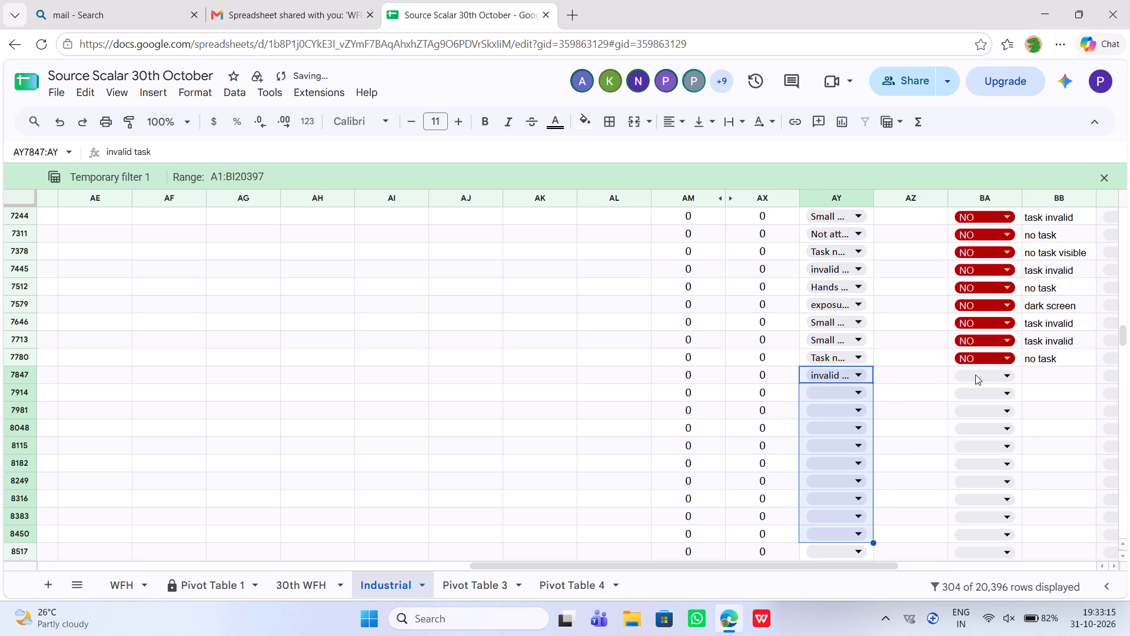
left_click_drag(975, 375, 983, 412)
left_click(983, 412)
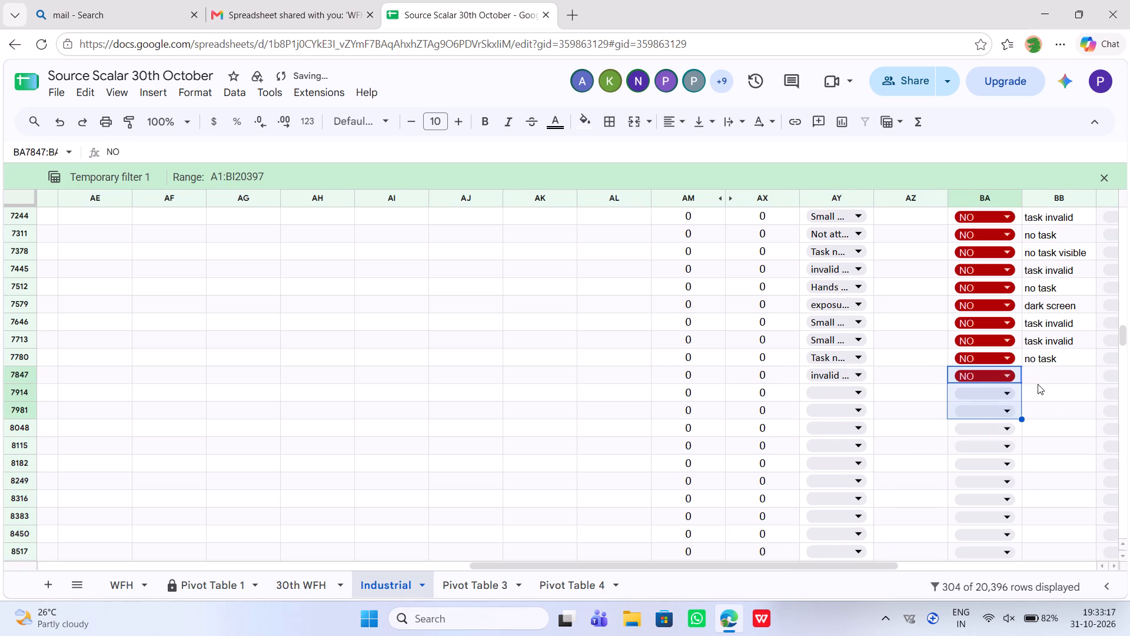
Paste the copied remark "task invalid" into column BB of row 7847.
left_click(1045, 374)
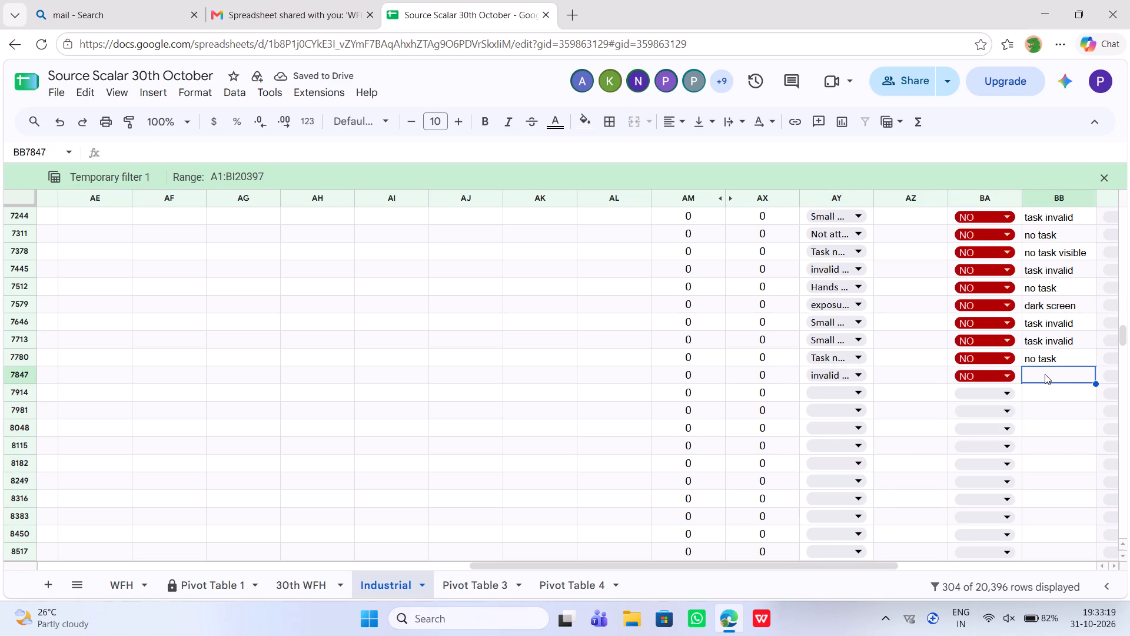
key("ctrl+v")
Open the raw video link in row 7914, the next filtered row with an empty Status.
scroll(343, 434, "right", 3)
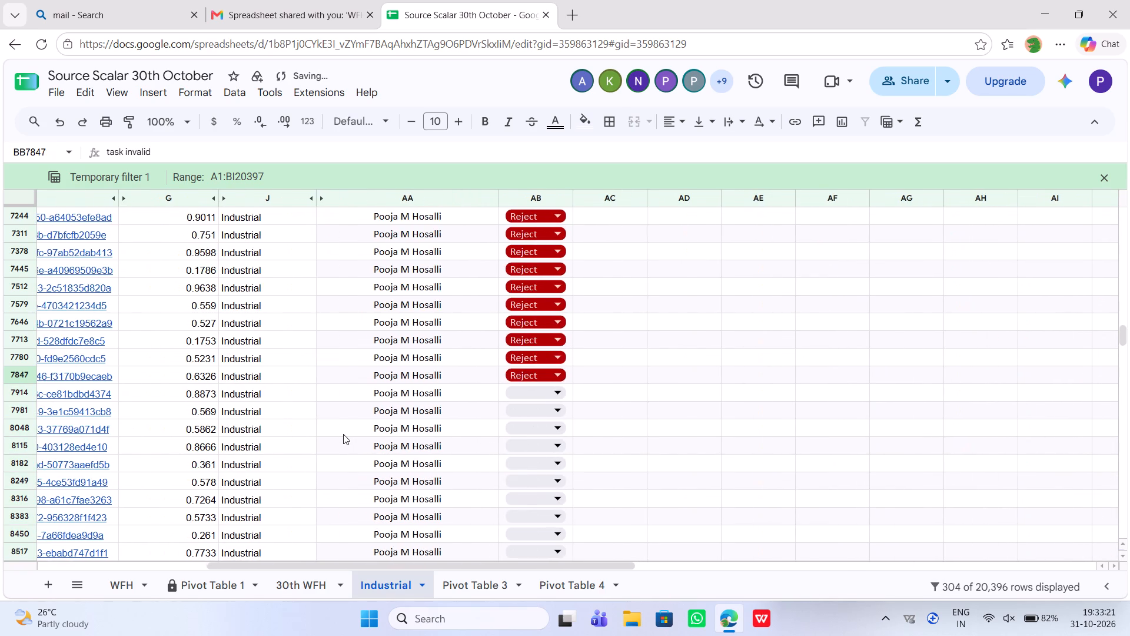
scroll(343, 434, "right", 3)
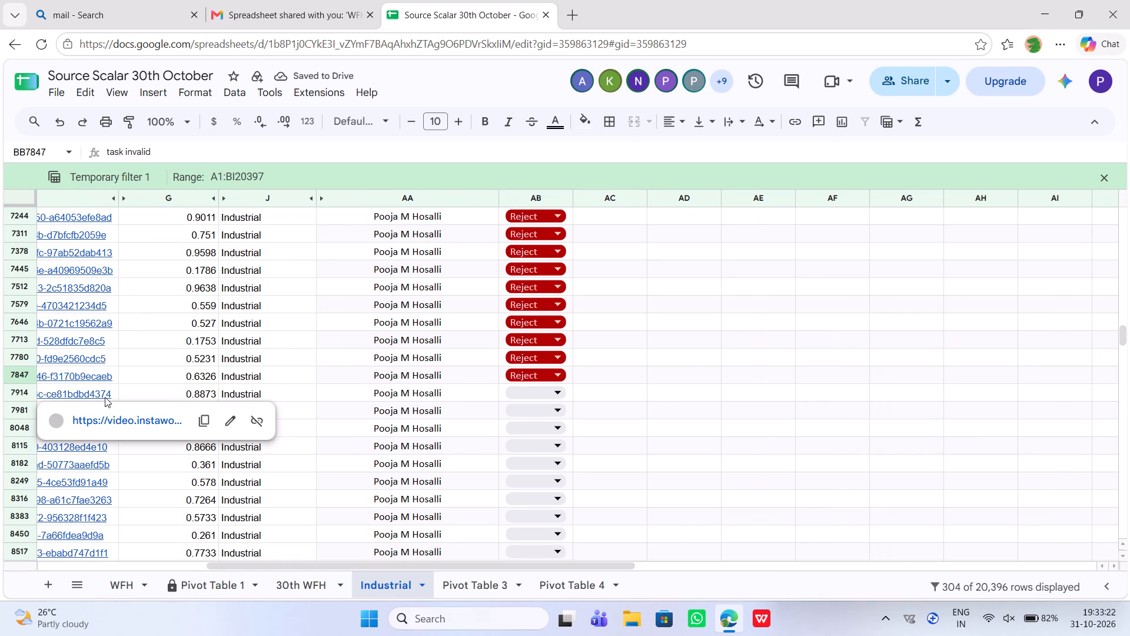
left_click(105, 397)
left_click(101, 397)
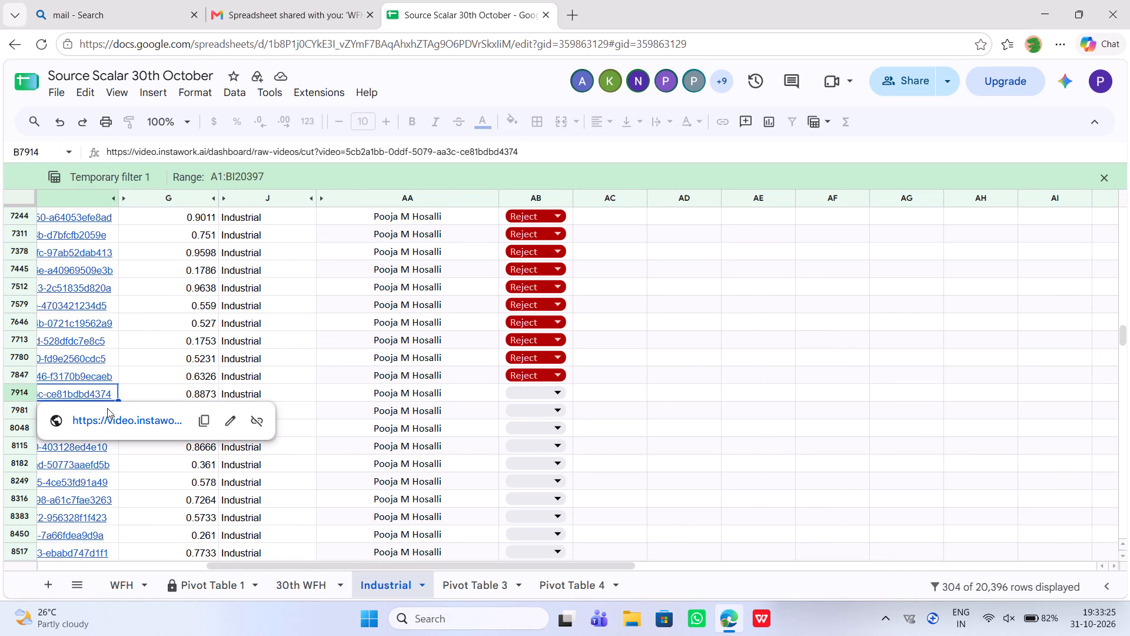
left_click(109, 421)
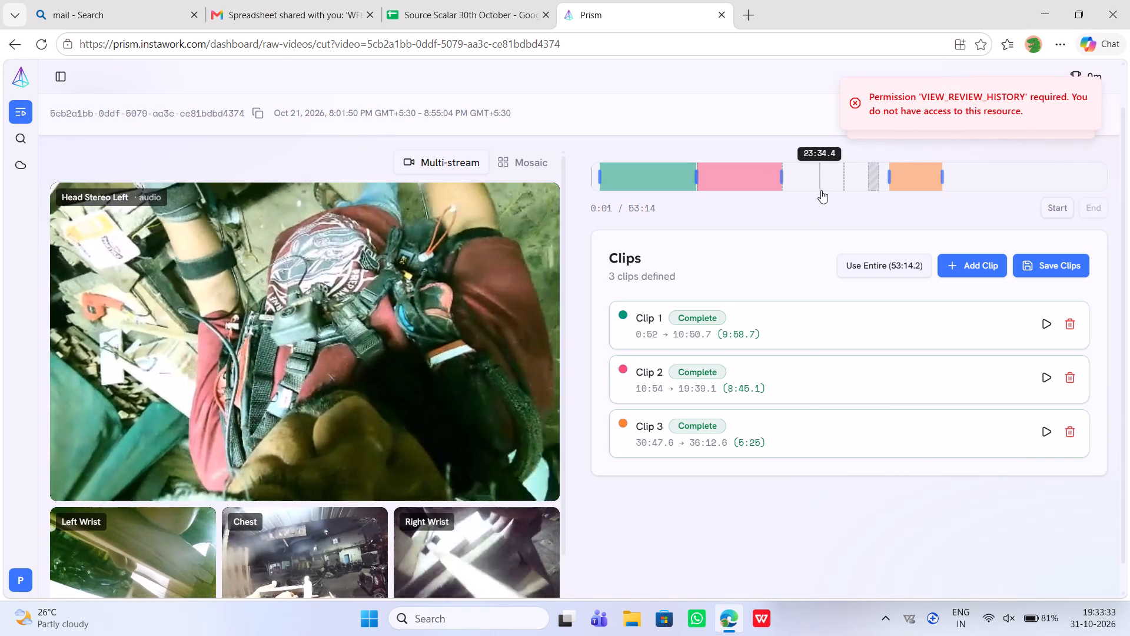
Spot-check the row 7914 video at about 26:29, 50:09 and 52:53, watch it through to the end, and close it.
left_click(847, 180)
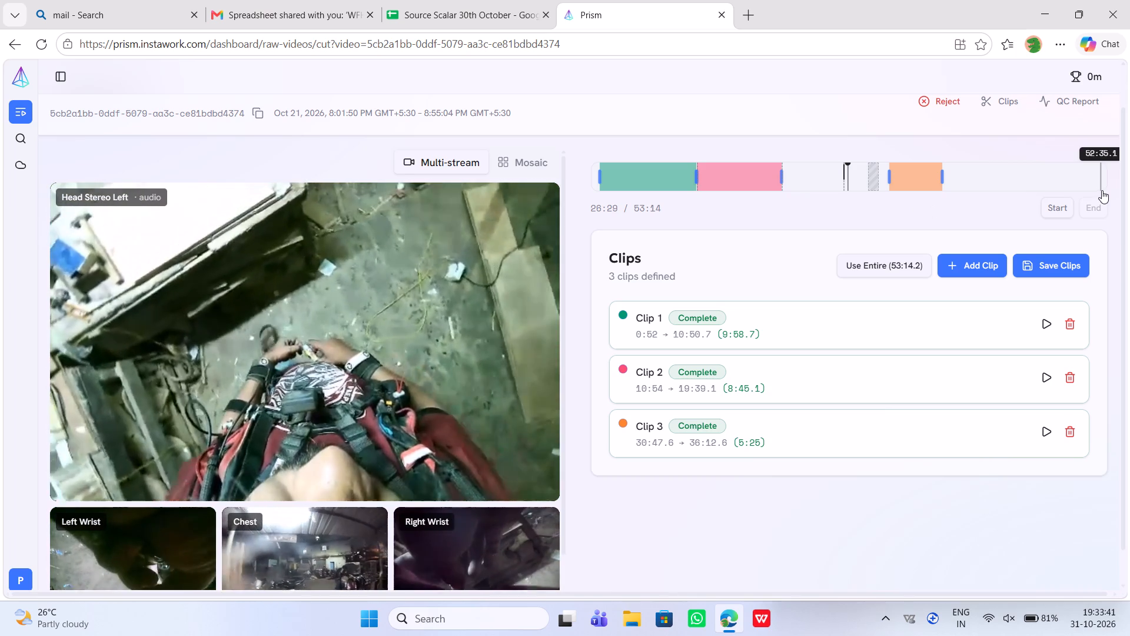
left_click(1078, 188)
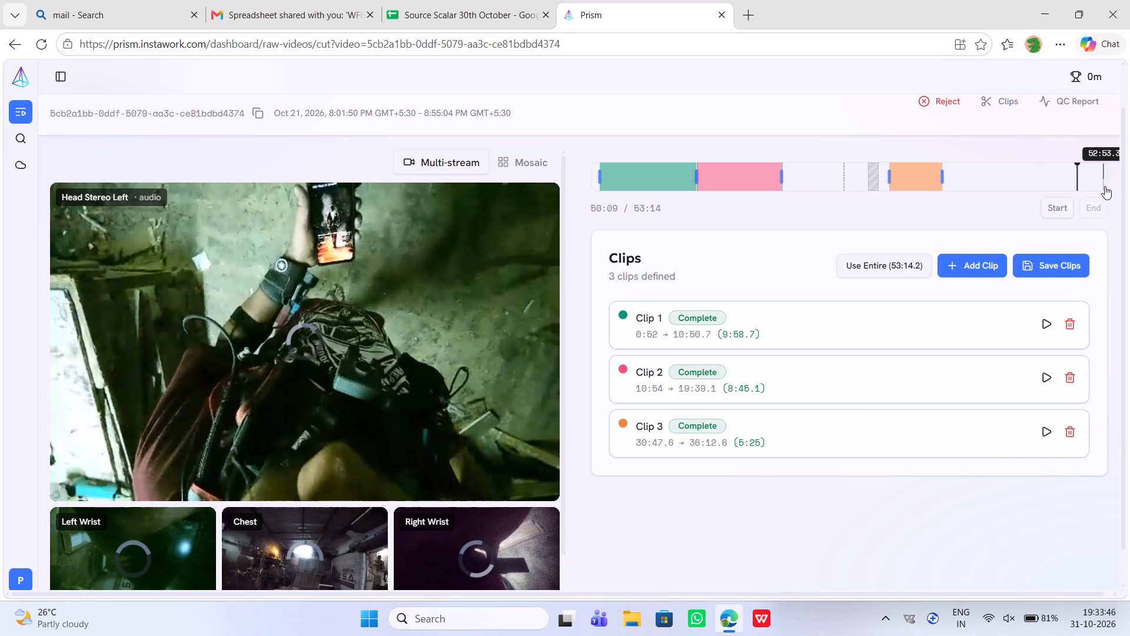
left_click(1105, 186)
left_click(834, 120)
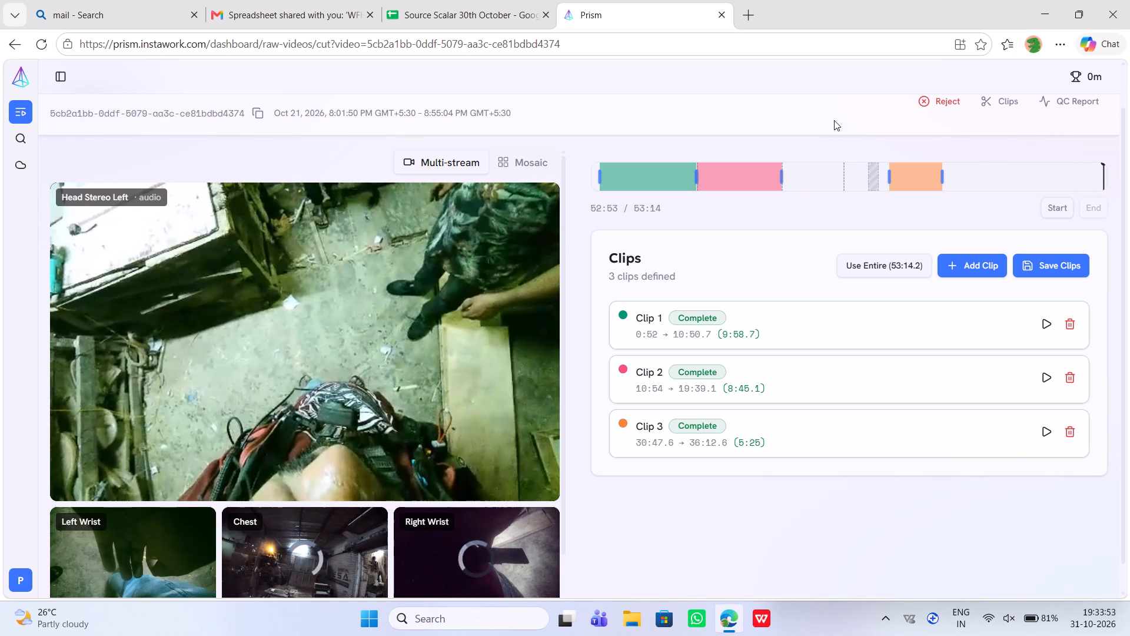
scroll(600, 131, "down", 1)
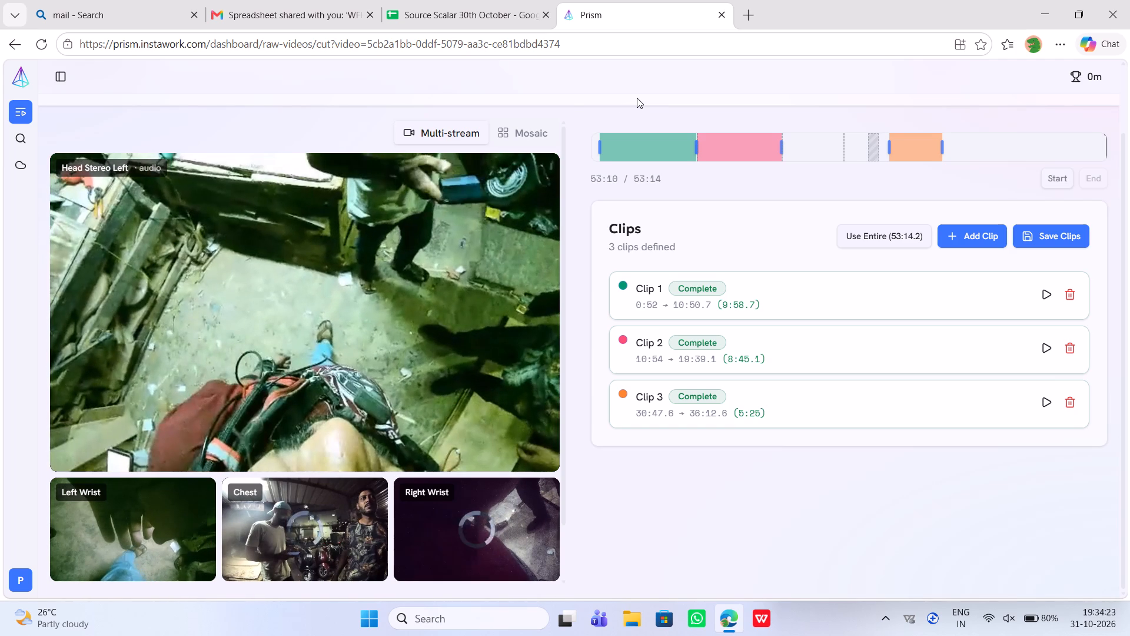
scroll(569, 108, "down", 1)
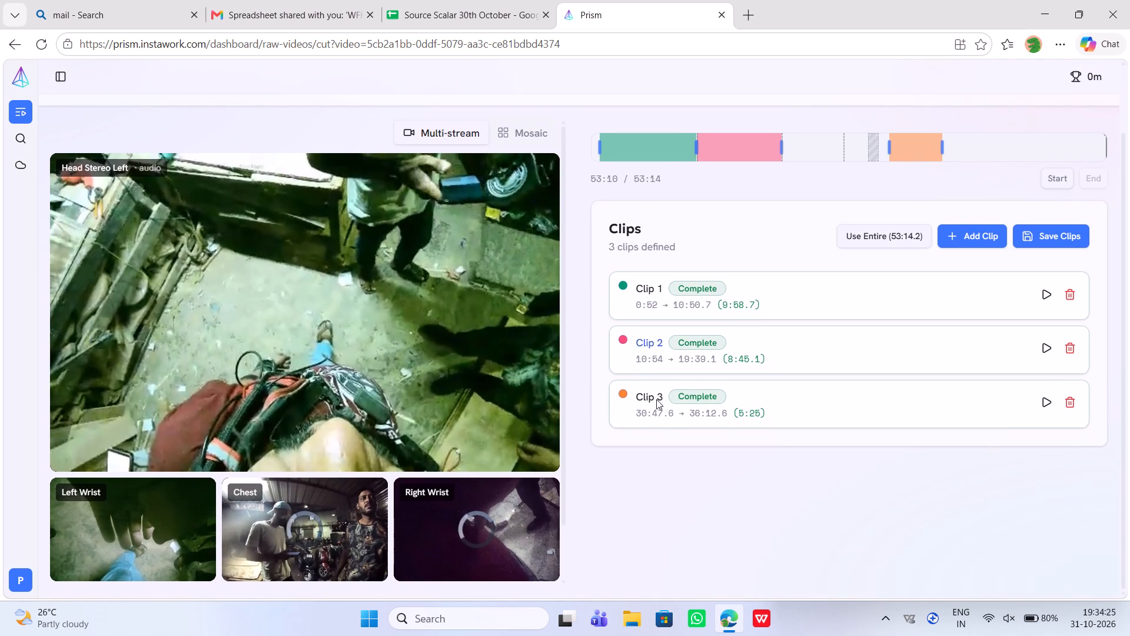
left_click(687, 502)
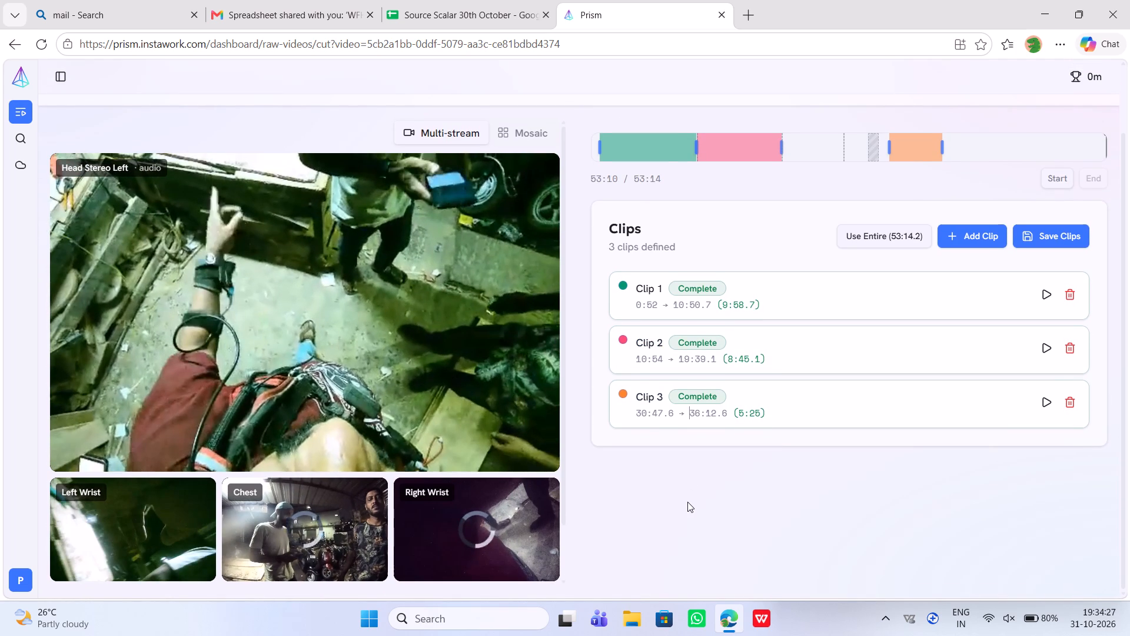
scroll(706, 111, "down", 1)
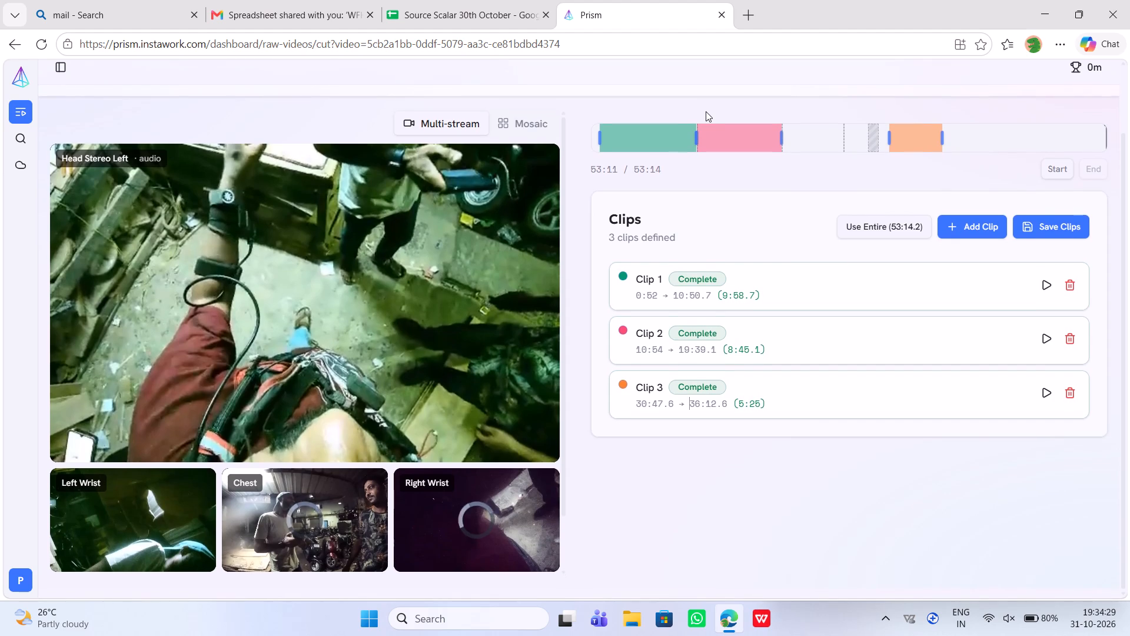
scroll(706, 111, "down", 1)
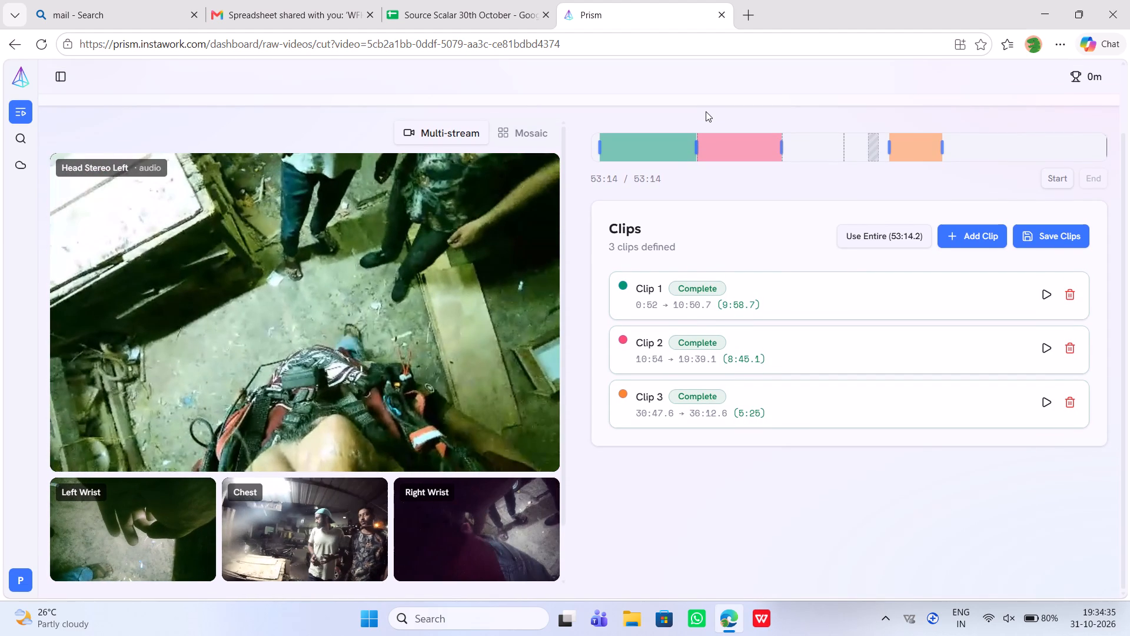
left_click(720, 9)
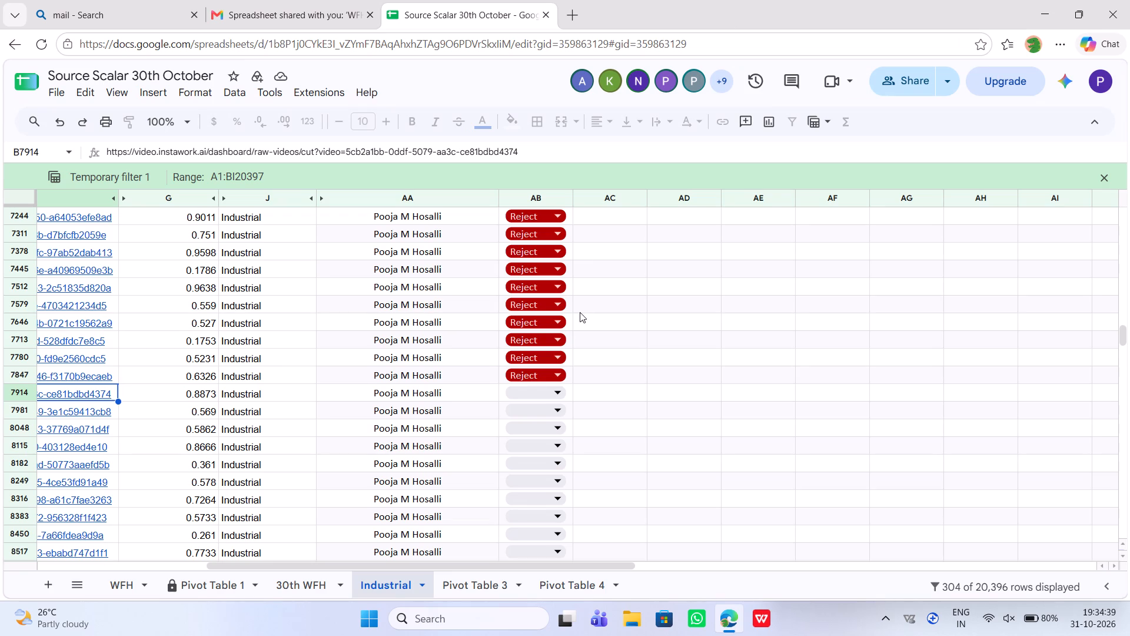
Set the status of row 7914 in column AB to Reject.
left_click(556, 390)
left_click(607, 463)
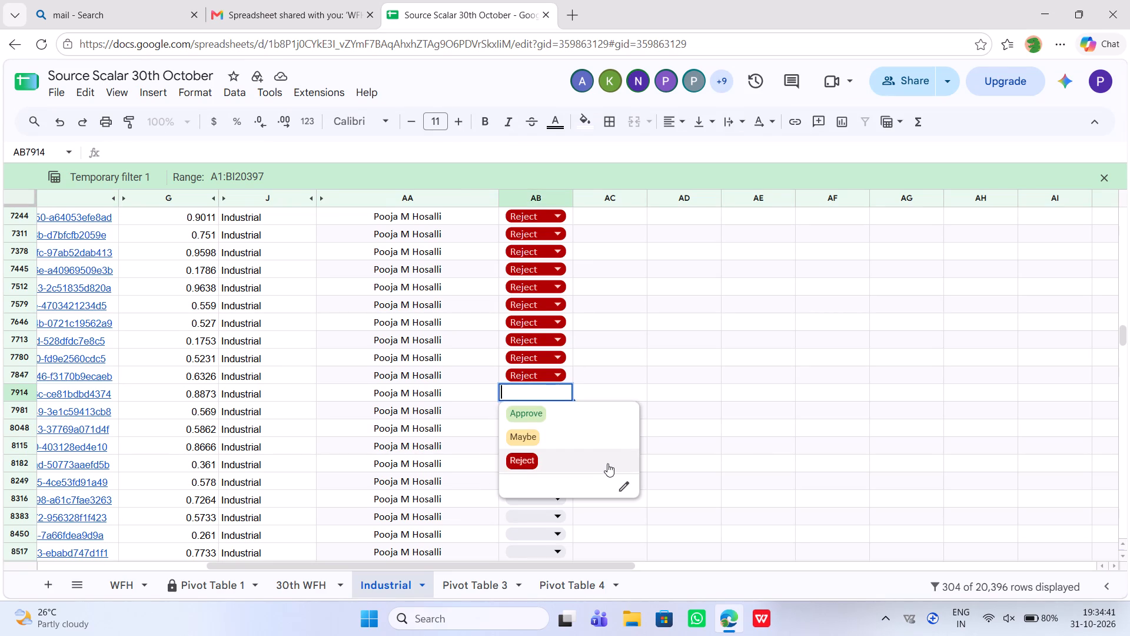
For row 7914, set the reason in column AY to Task not visible and choose NO in column BA.
scroll(801, 443, "left", 5)
left_click(697, 397)
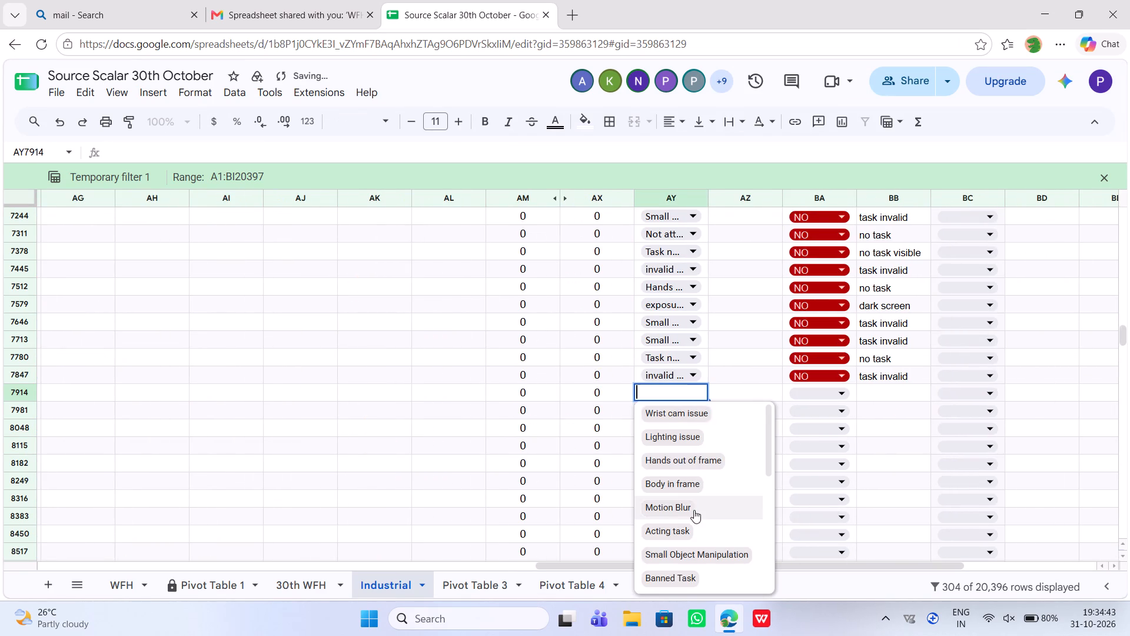
scroll(694, 511, "down", 1)
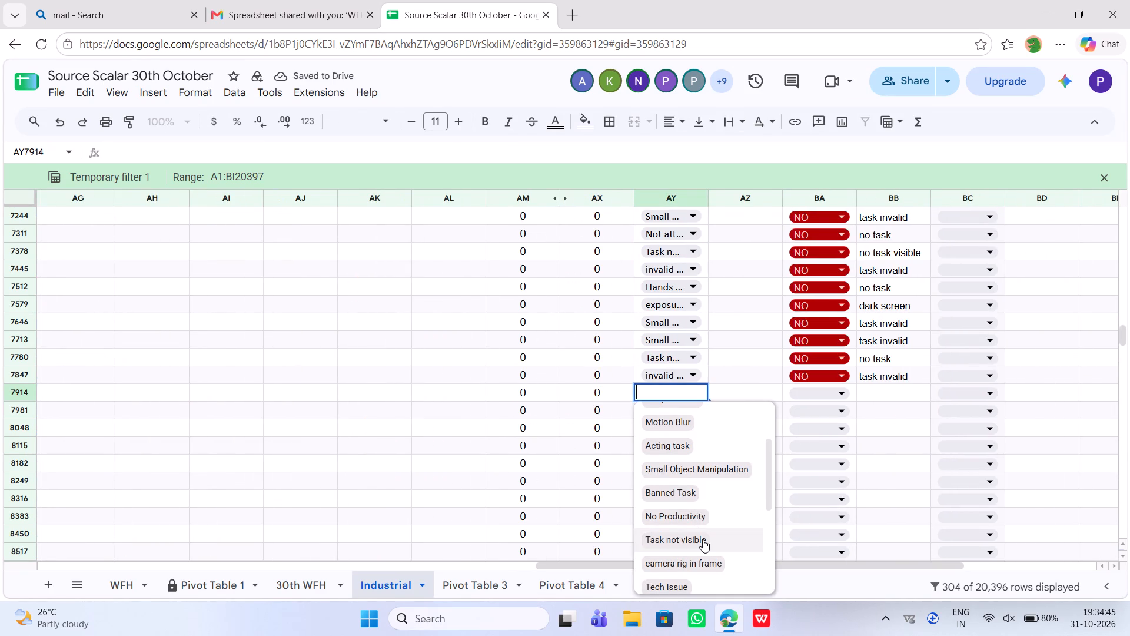
left_click(703, 539)
left_click(803, 395)
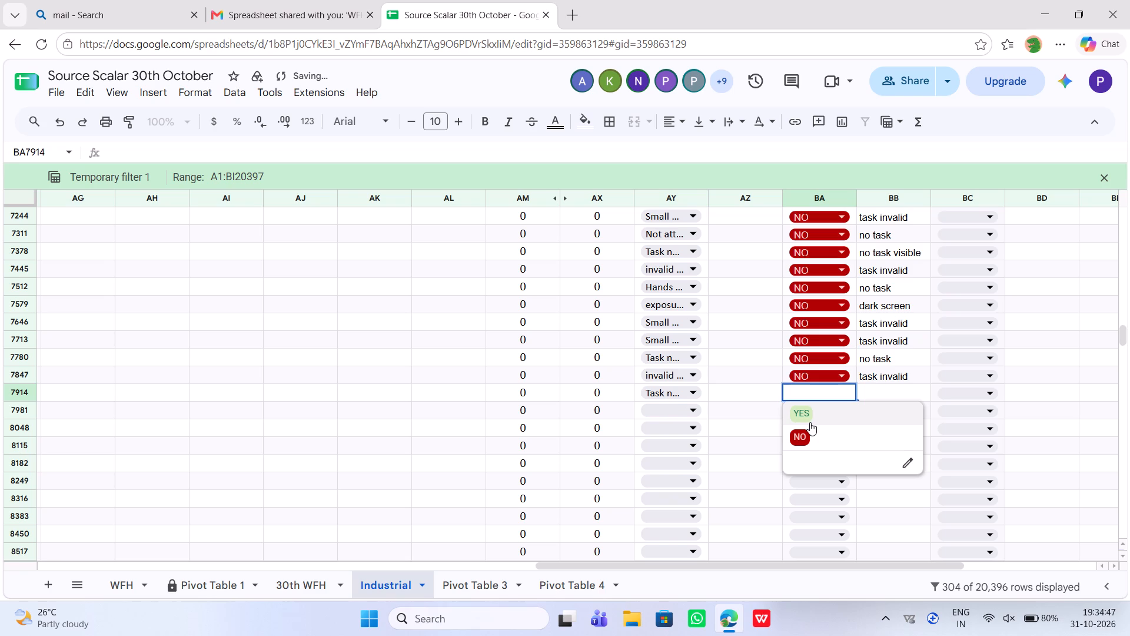
left_click(813, 436)
Enter the remark "no task and hands are visible" in column BB of row 7914.
left_click(883, 393)
type("no task a")
type("nd hands are visible")
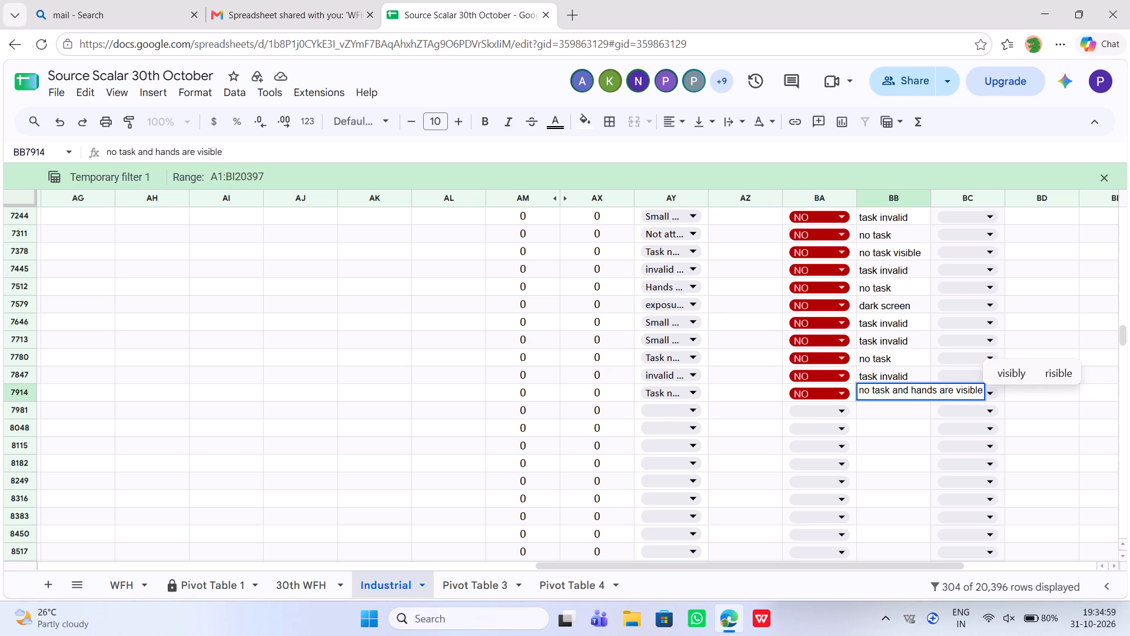
left_click(424, 444)
Check the Pivot Table 4 and Pivot Table 3 sheets and return to the Industrial sheet.
scroll(424, 444, "right", 6)
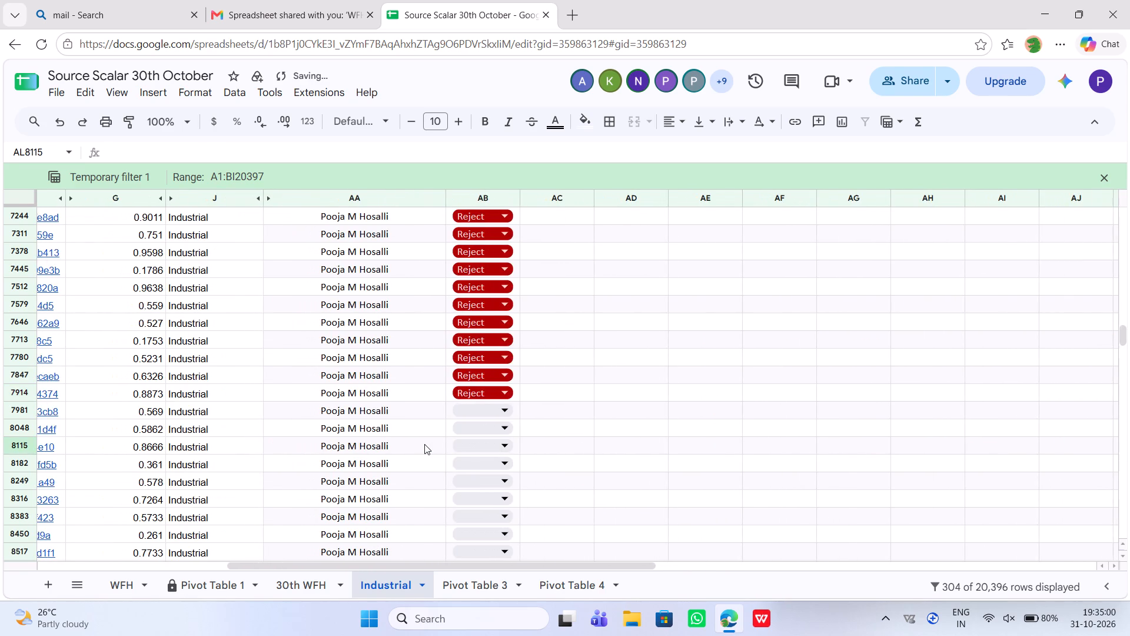
scroll(288, 439, "right", 1)
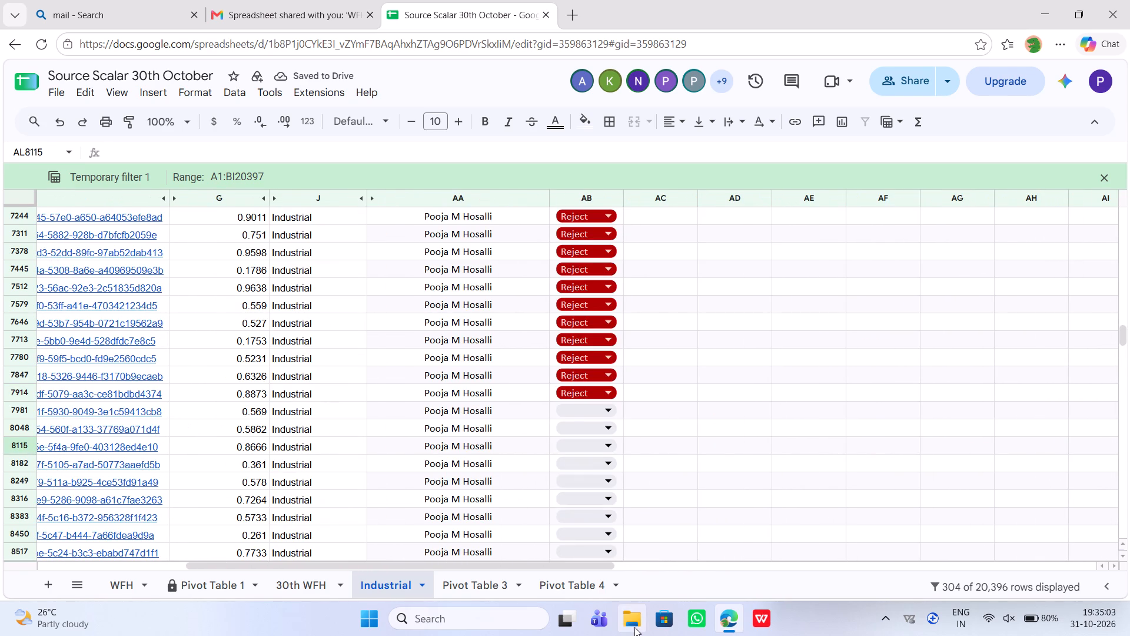
left_click(591, 585)
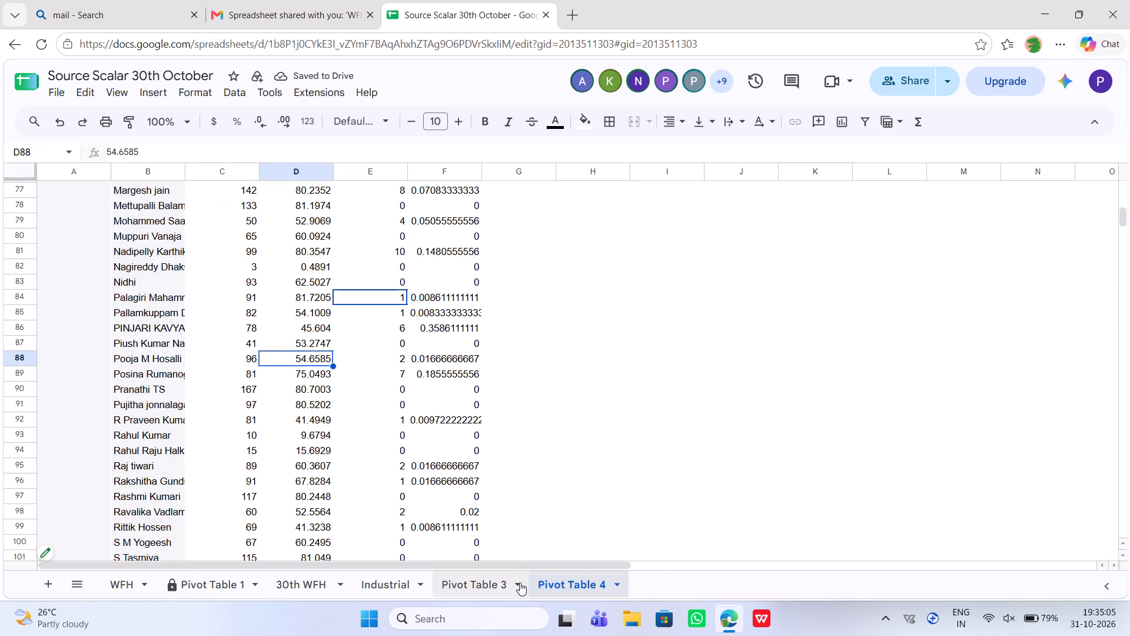
left_click(497, 578)
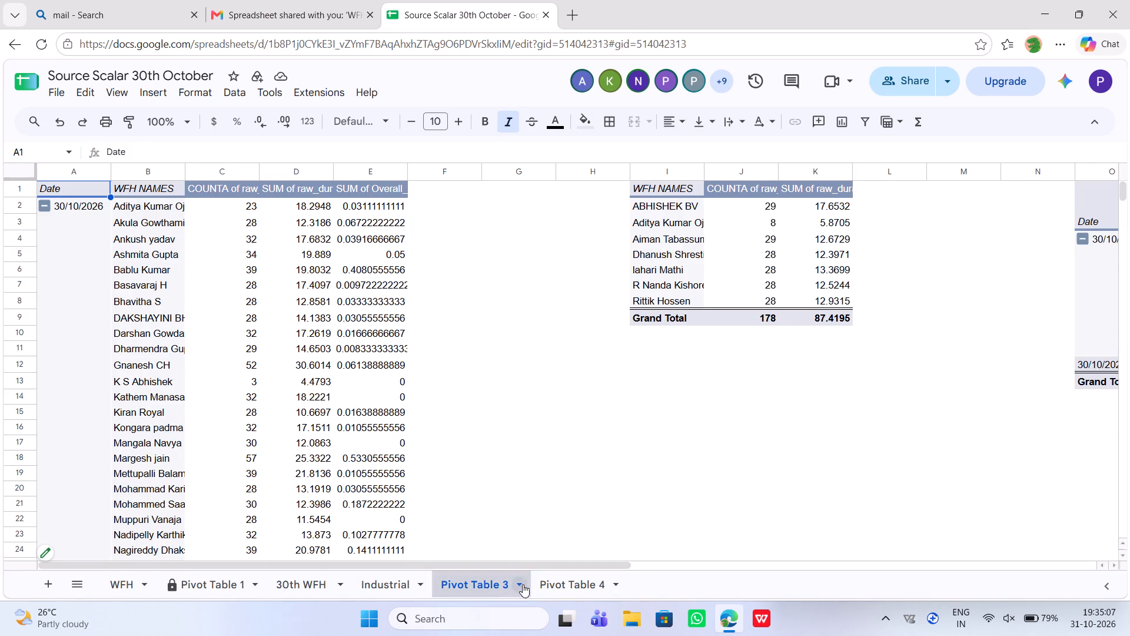
left_click(398, 581)
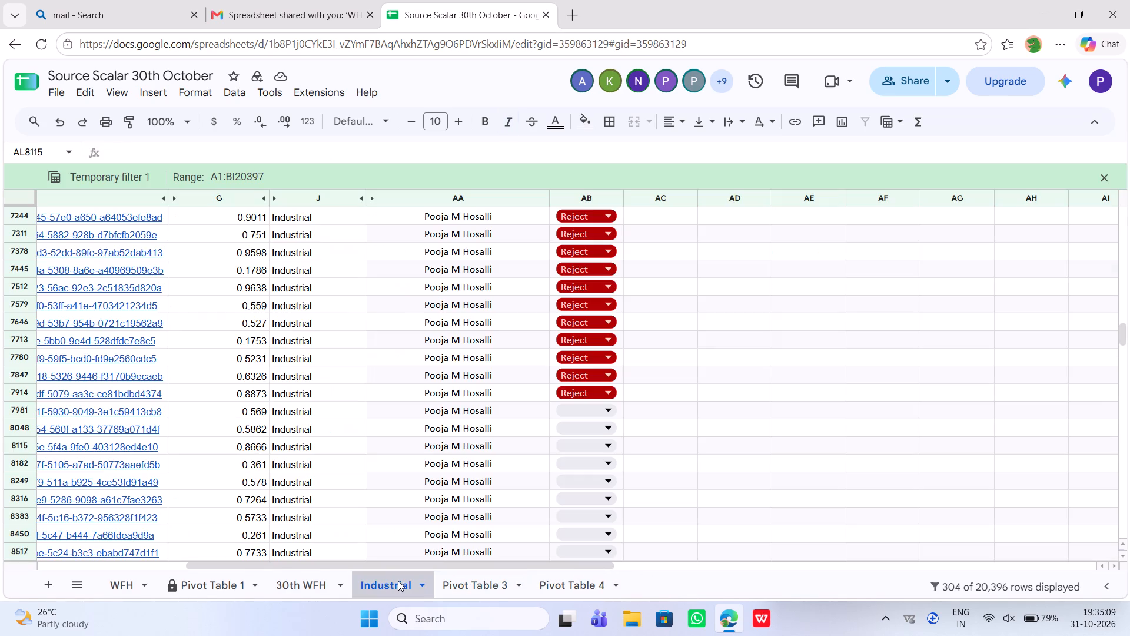
Move the Industrial sheet between Pivot Table 3 and Pivot Table 4 in the sheet order.
left_click_drag(411, 583, 429, 578)
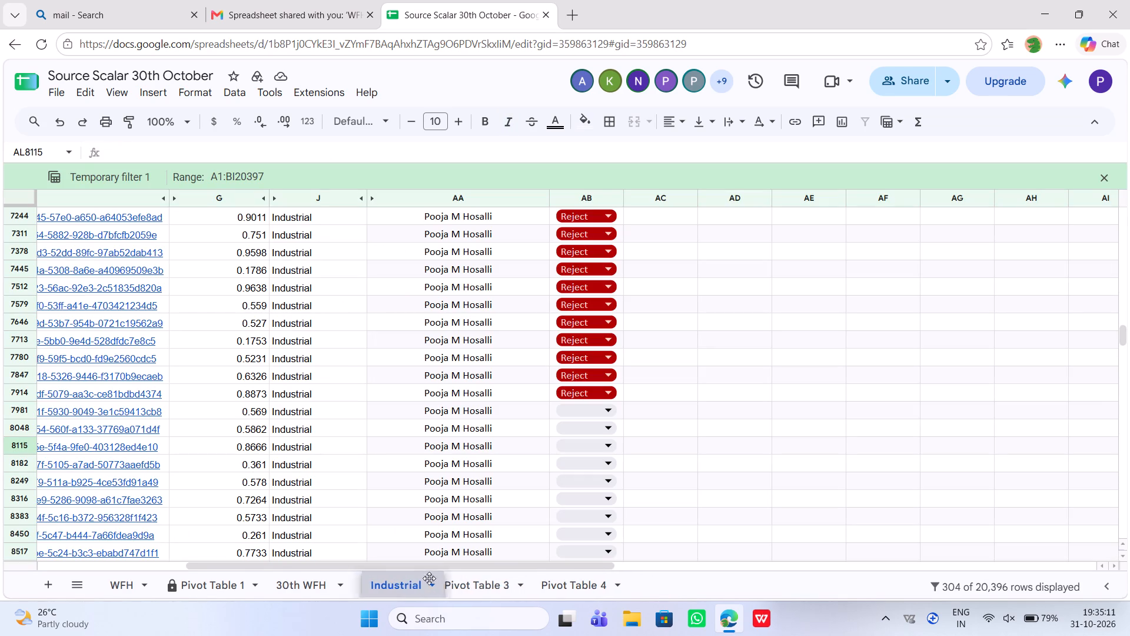
left_click_drag(429, 578, 497, 585)
left_click(694, 503)
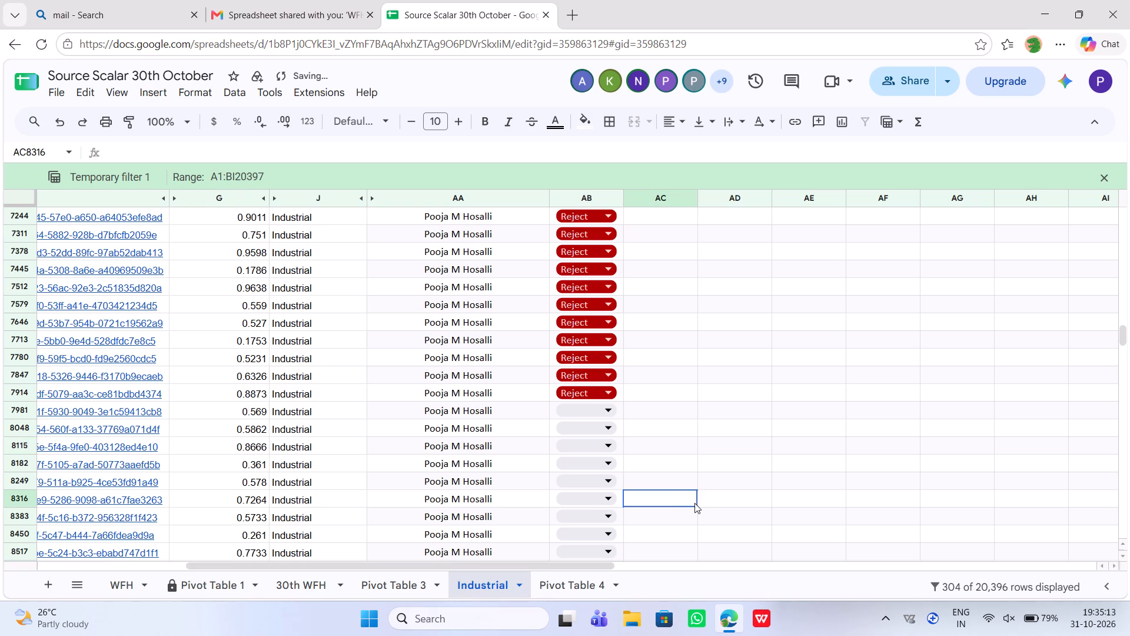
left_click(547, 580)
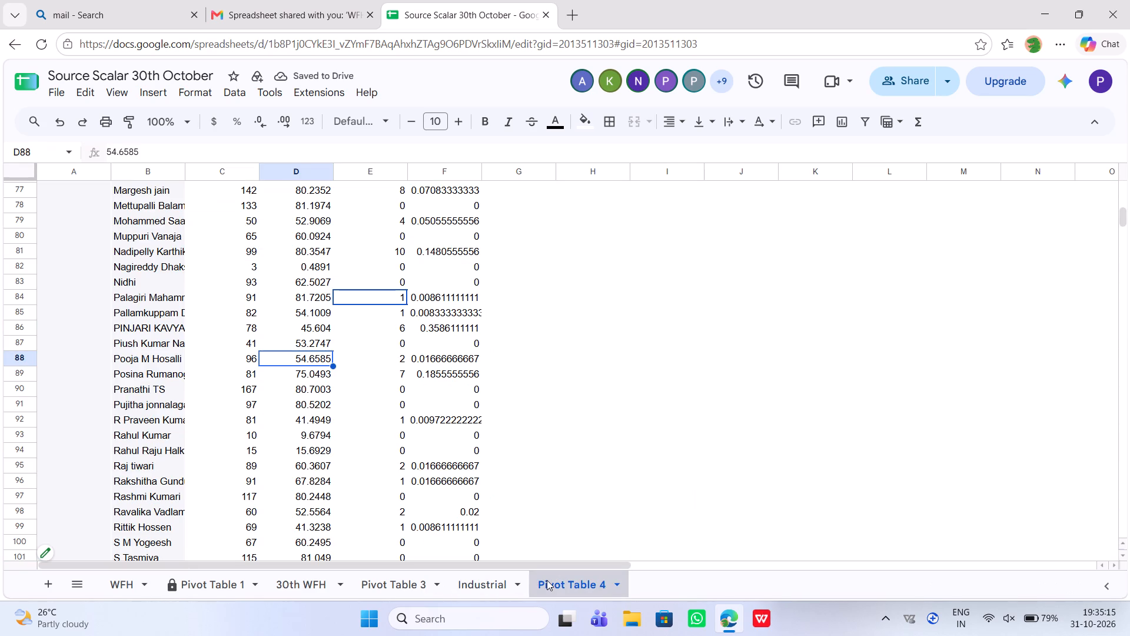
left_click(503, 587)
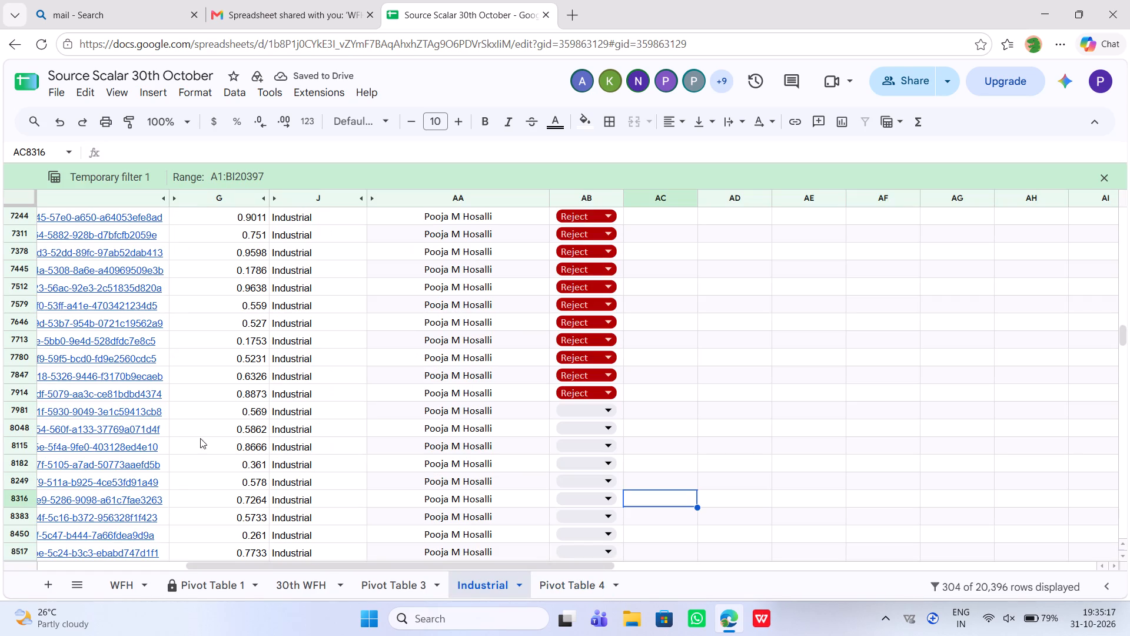
Open the raw video link in row 7981, the next filtered row with an empty status.
left_click(154, 412)
left_click(159, 436)
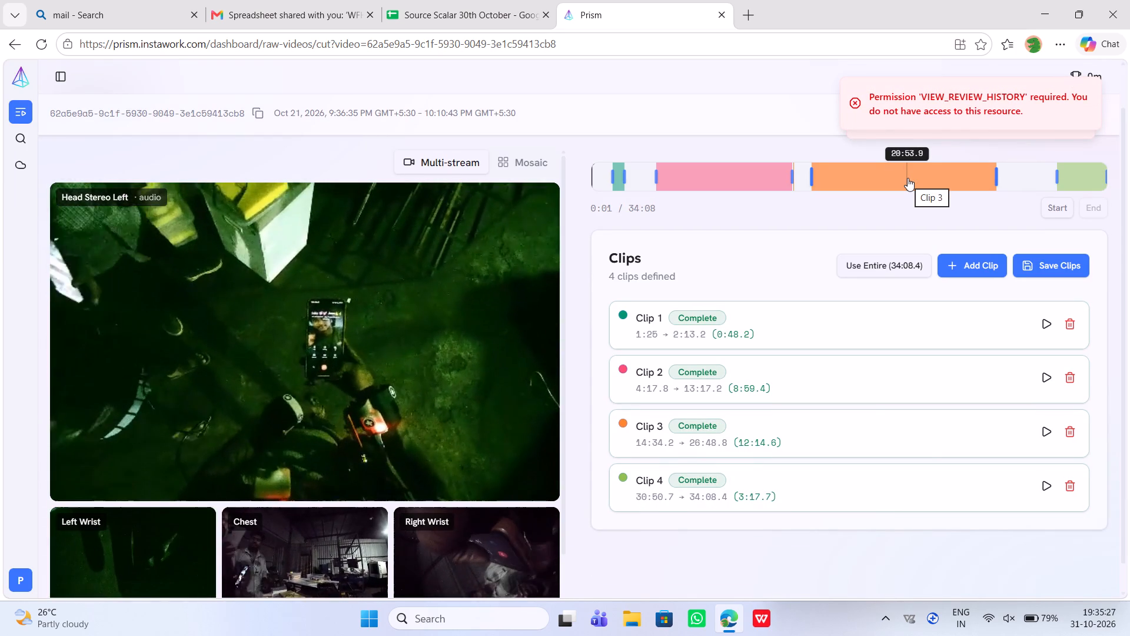
Spot-check the row 7981 video within Clip 3 and in the gap between Clip 3 and Clip 4.
left_click(908, 178)
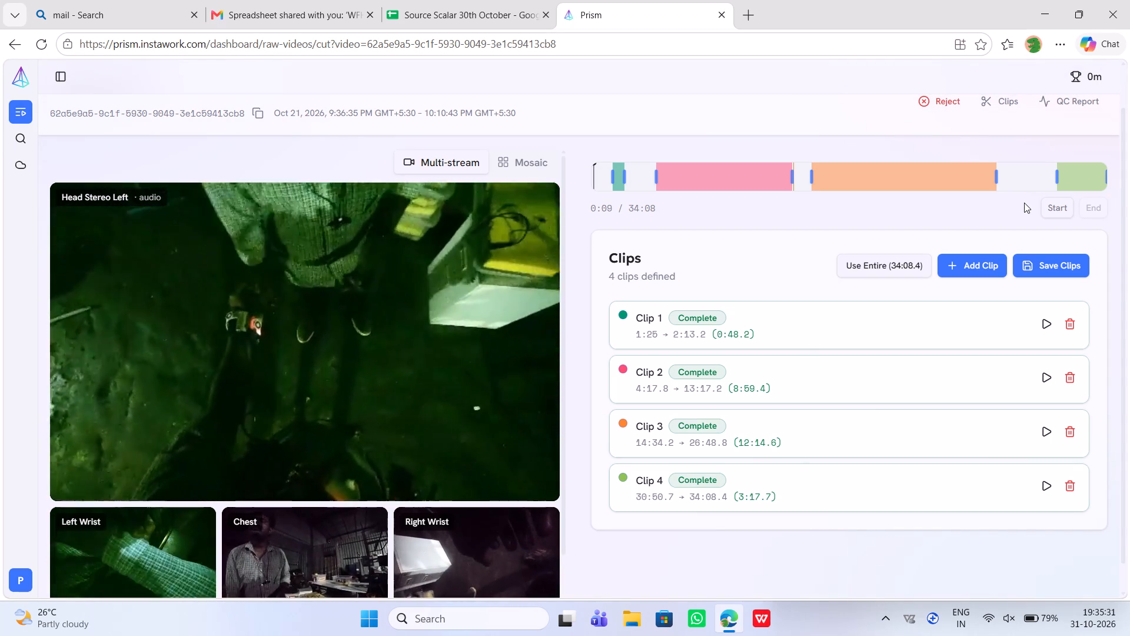
left_click(1028, 188)
left_click(1028, 207)
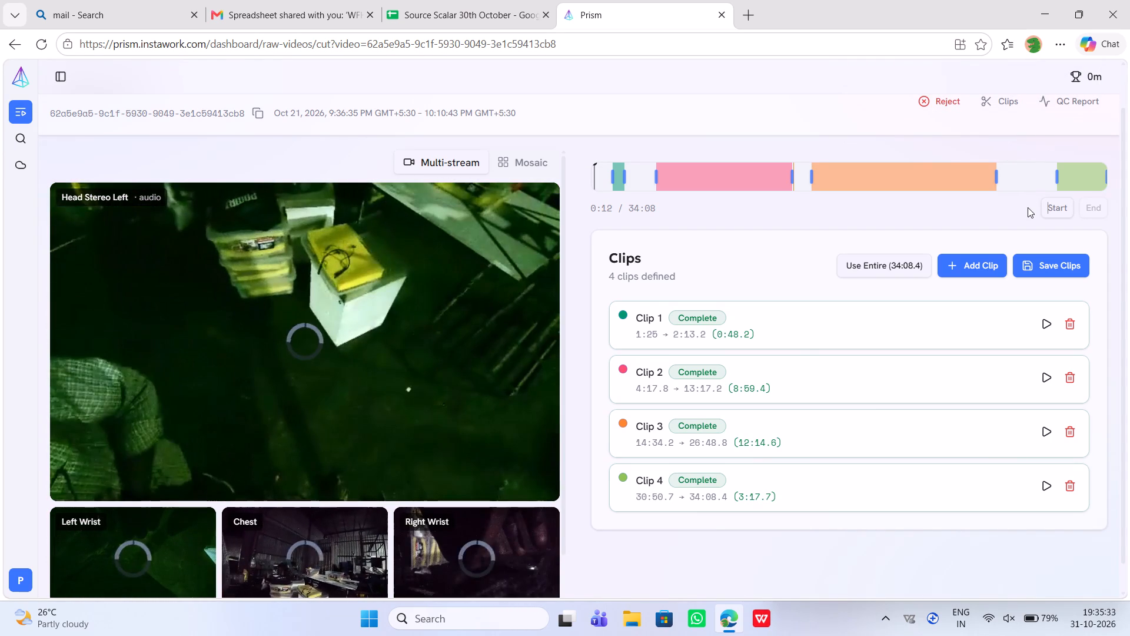
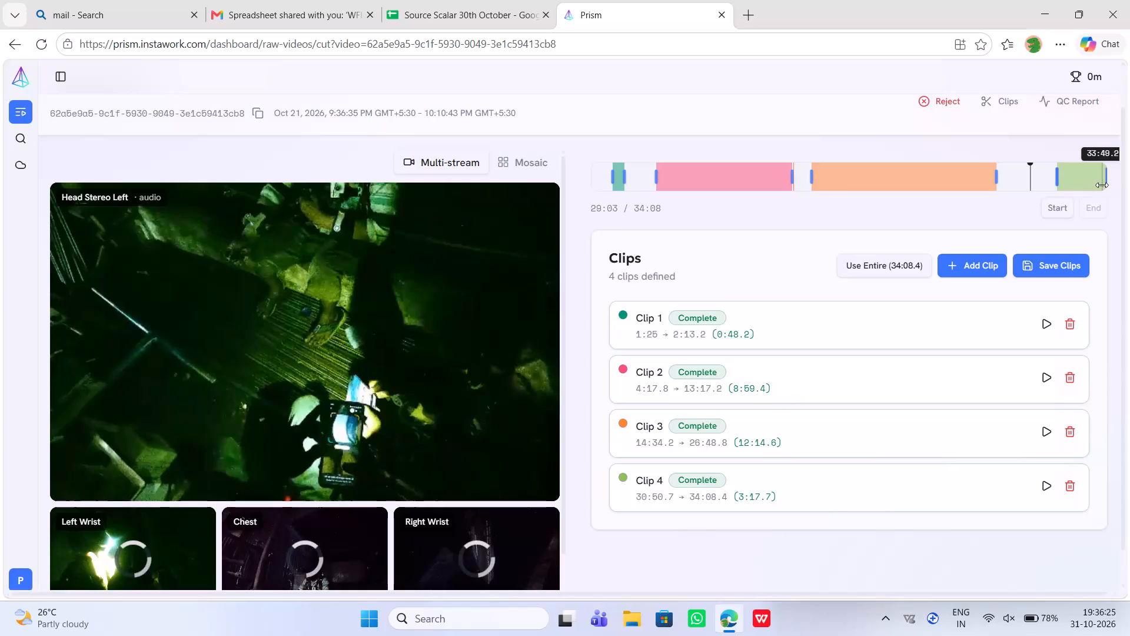
Spot-check the row 7981 video near the end of Clip 4 across the camera streams.
left_click(1102, 185)
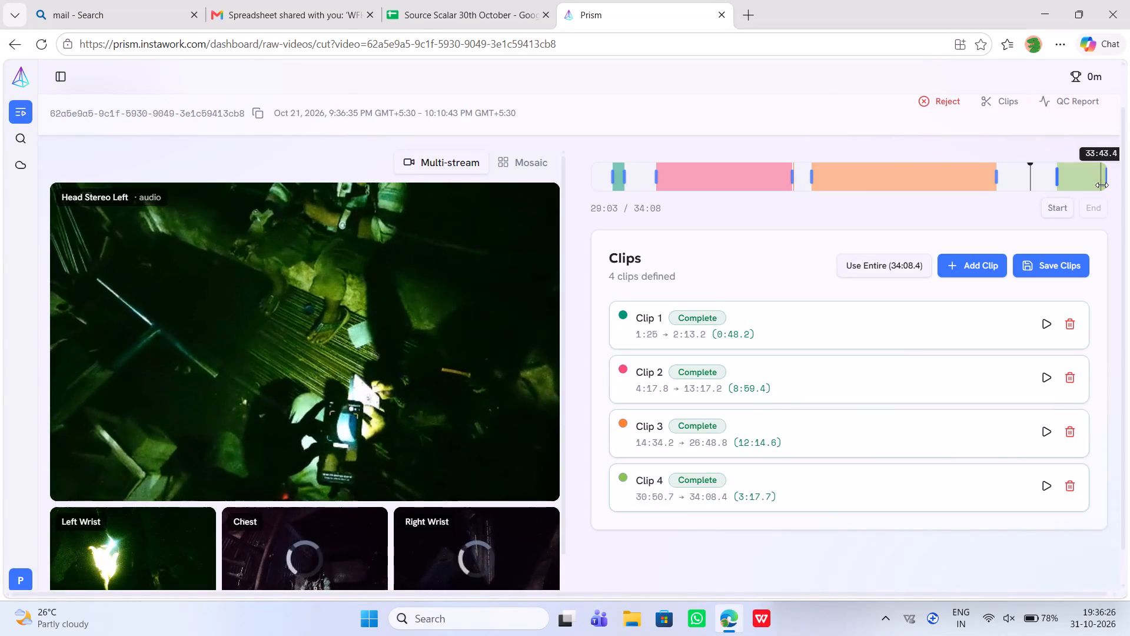
scroll(770, 121, "down", 1)
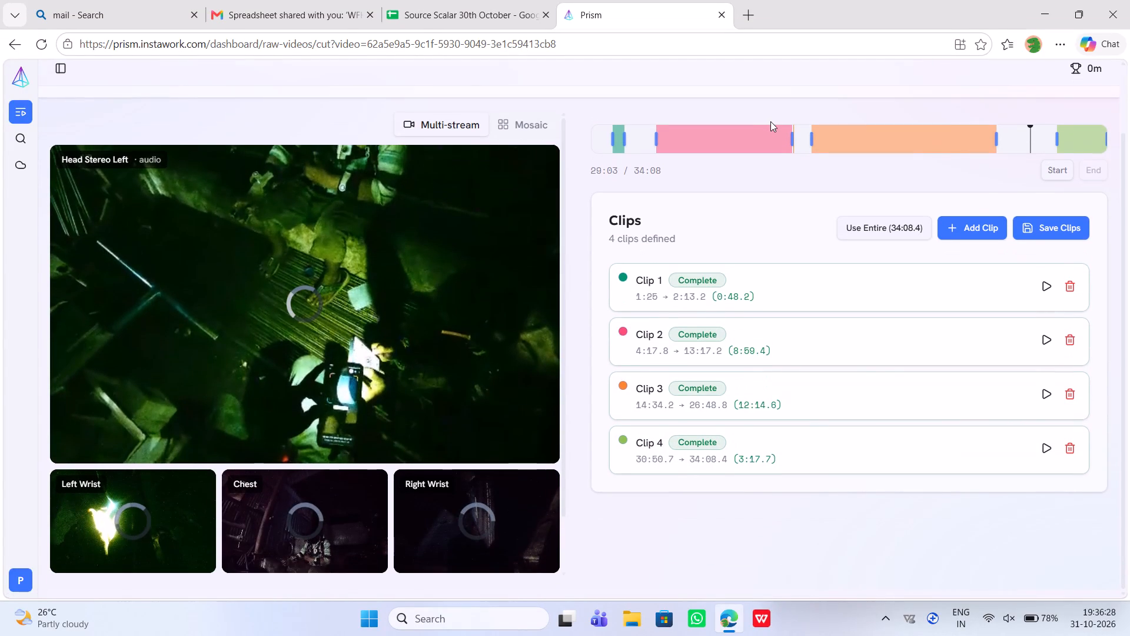
scroll(770, 121, "down", 1)
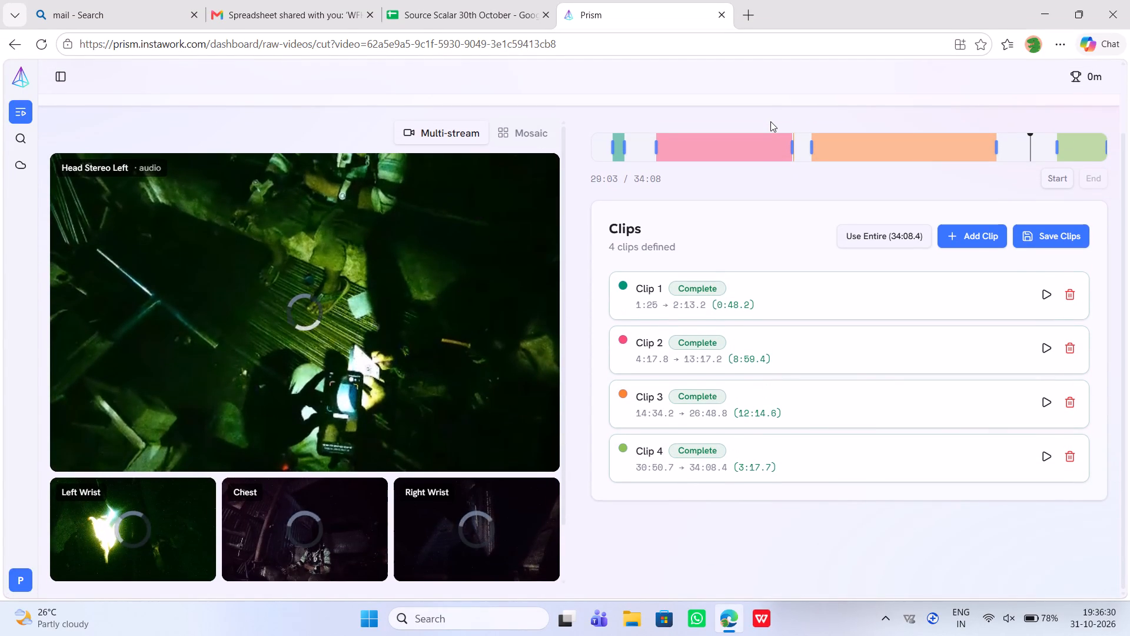
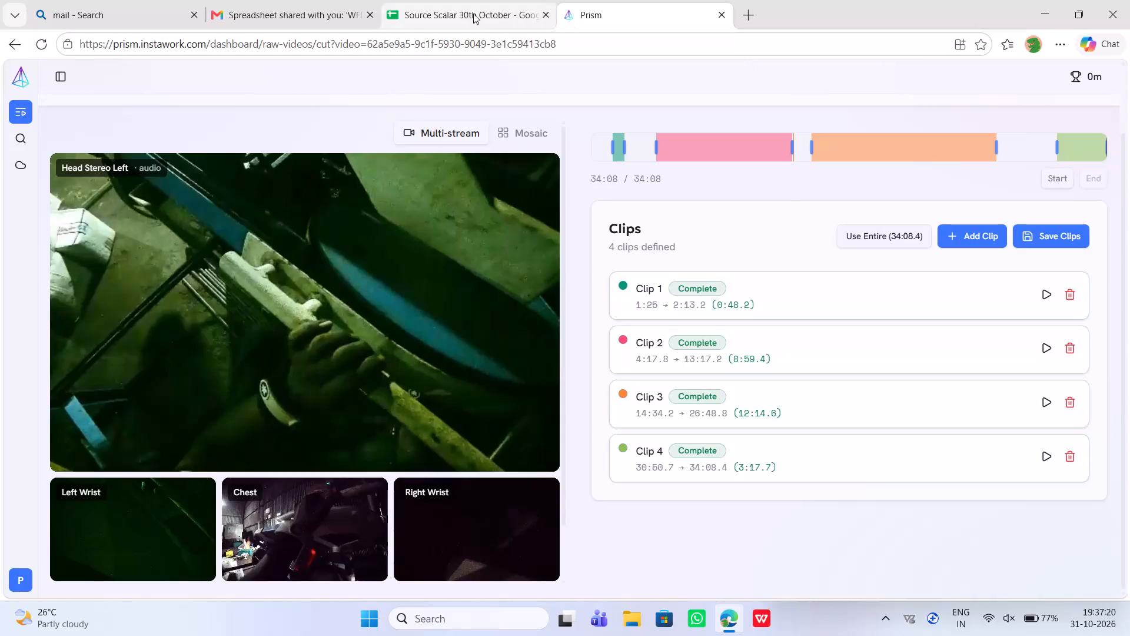
In the Source Scalar sheet, set row 7981's verdict to Reject and its column AY reason to Task not visible.
left_click(473, 14)
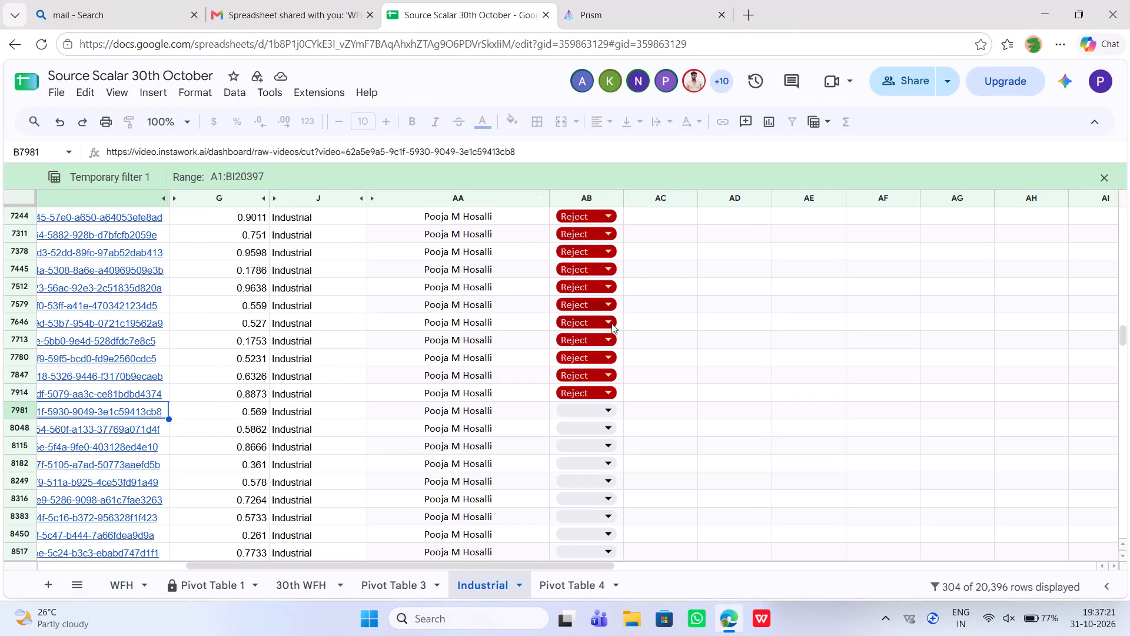
left_click(612, 410)
left_click(662, 476)
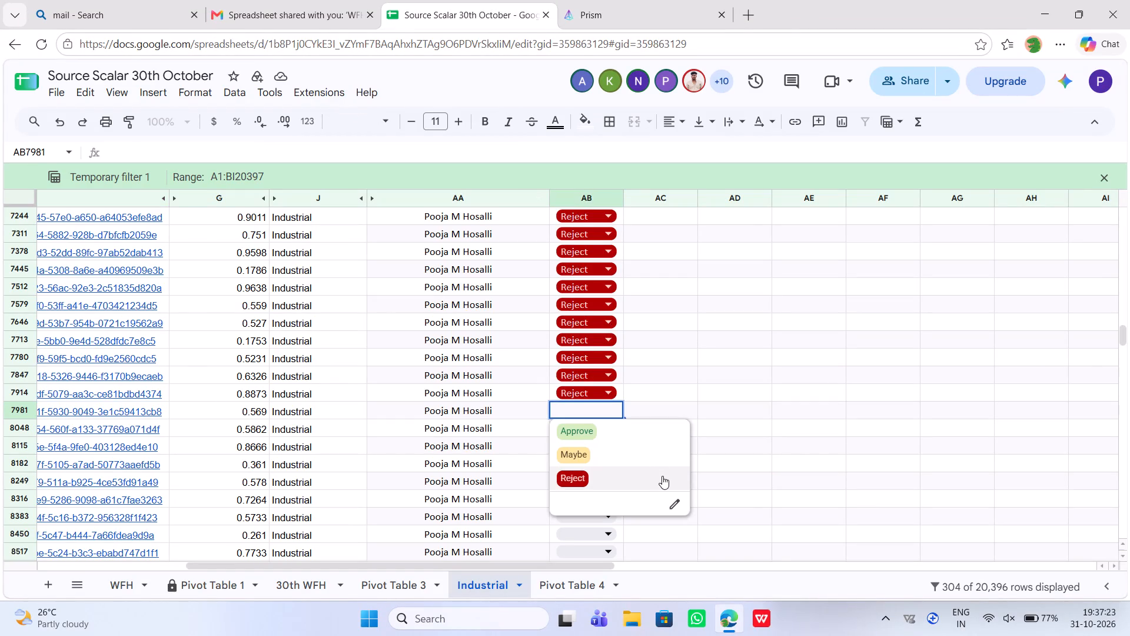
scroll(812, 446, "left", 6)
left_click(669, 411)
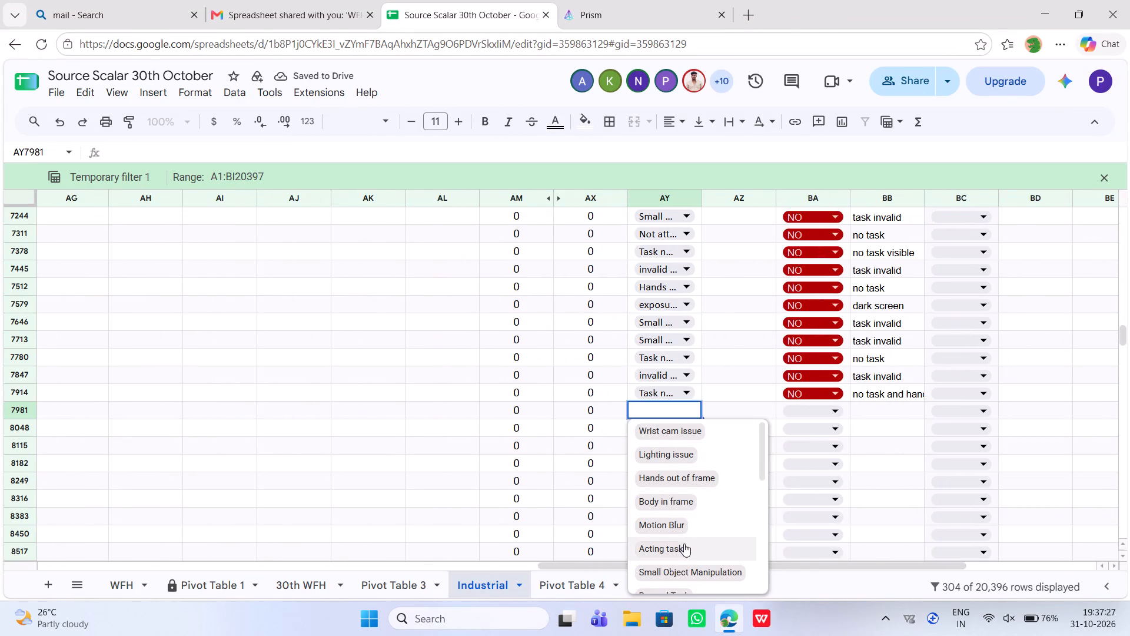
scroll(684, 544, "down", 1)
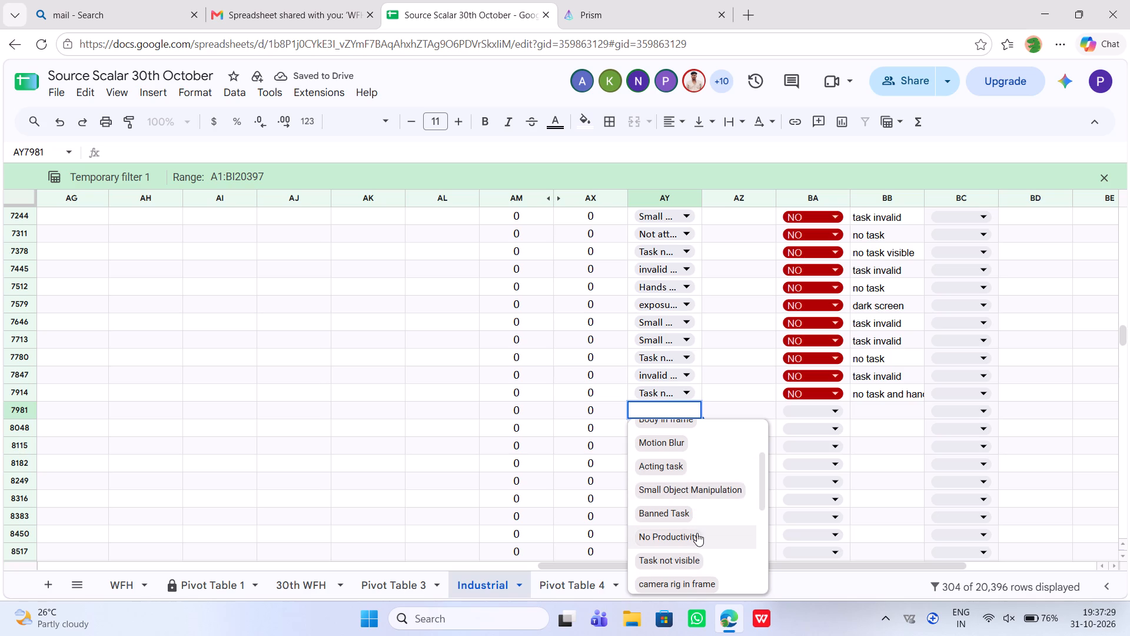
left_click(700, 556)
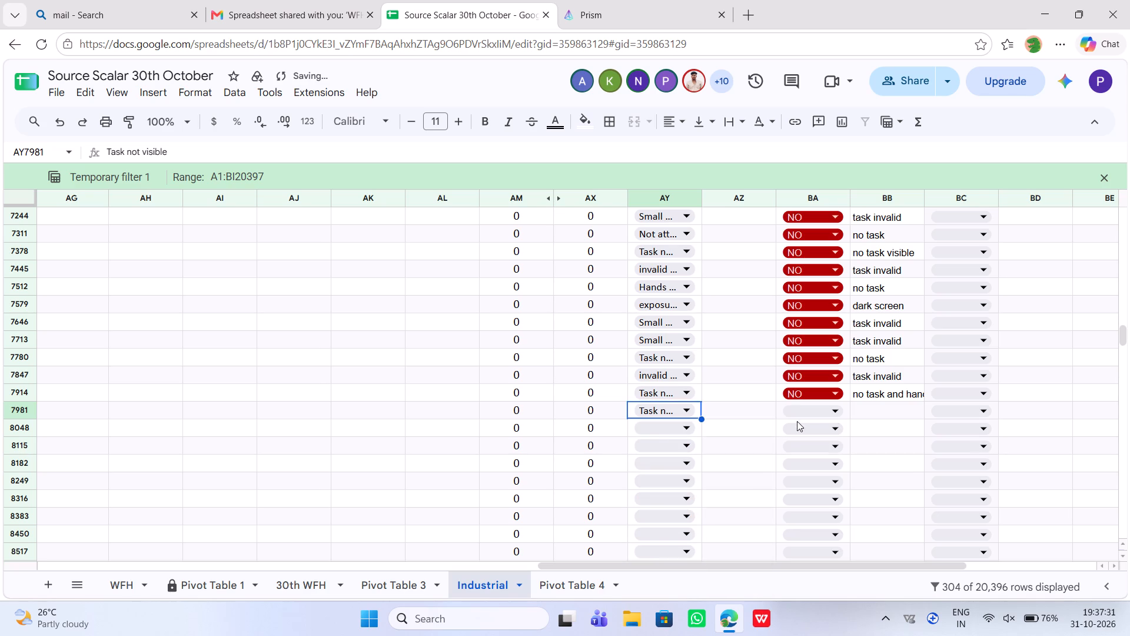
Set row 7981's column BA value to NO and enter the remark "dark screen" in column BB.
left_click_drag(801, 413, 813, 455)
left_click(813, 455)
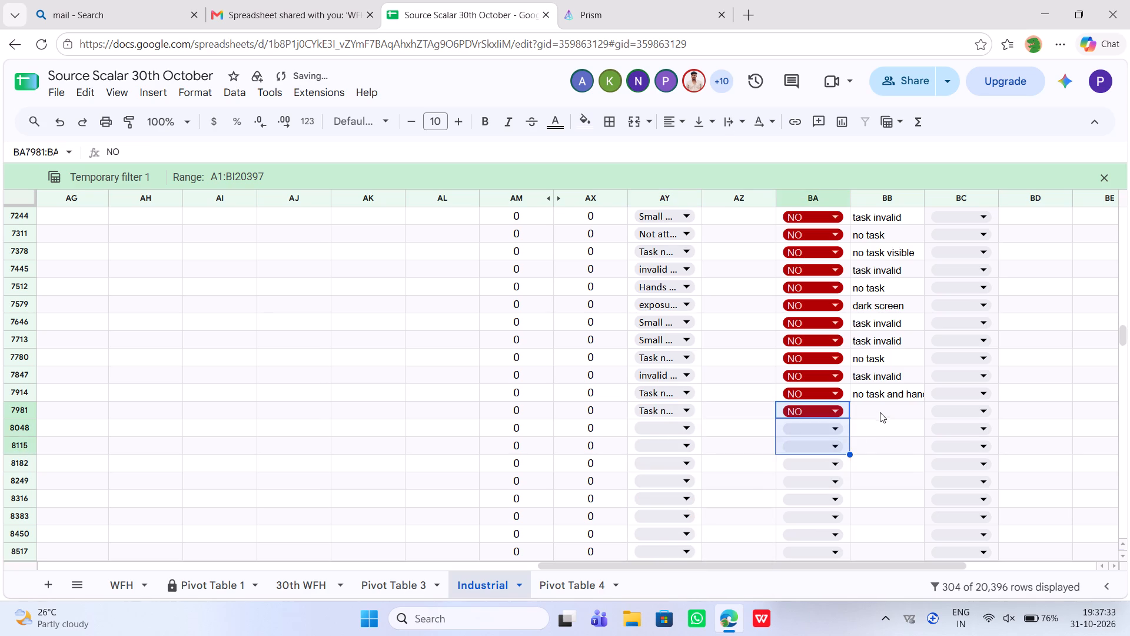
left_click(880, 411)
type("dark screen")
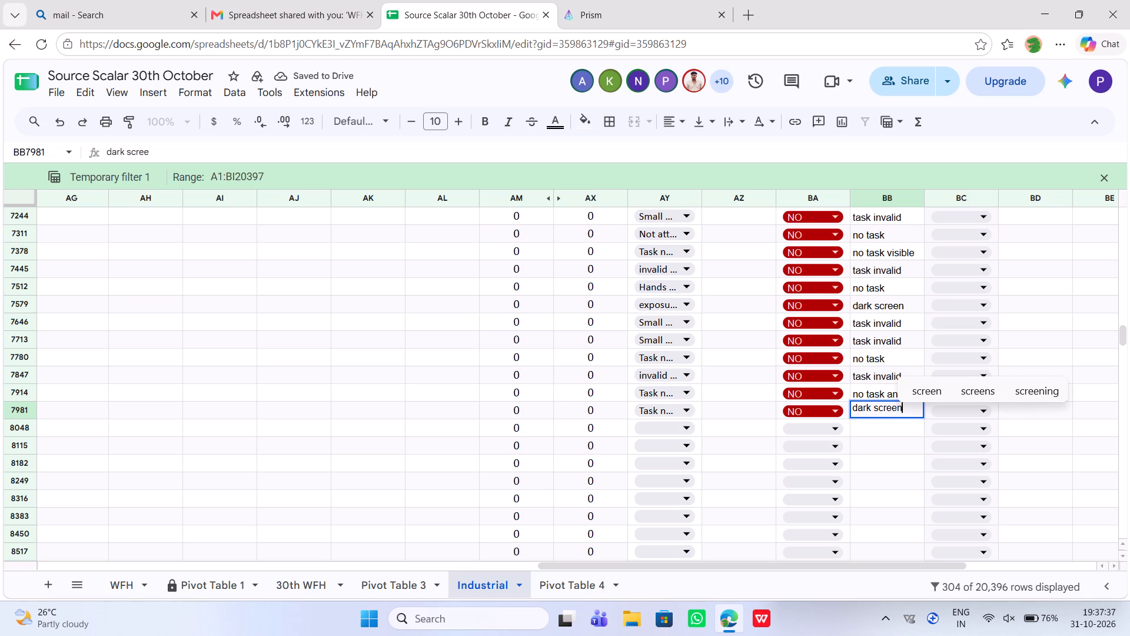
key("space")
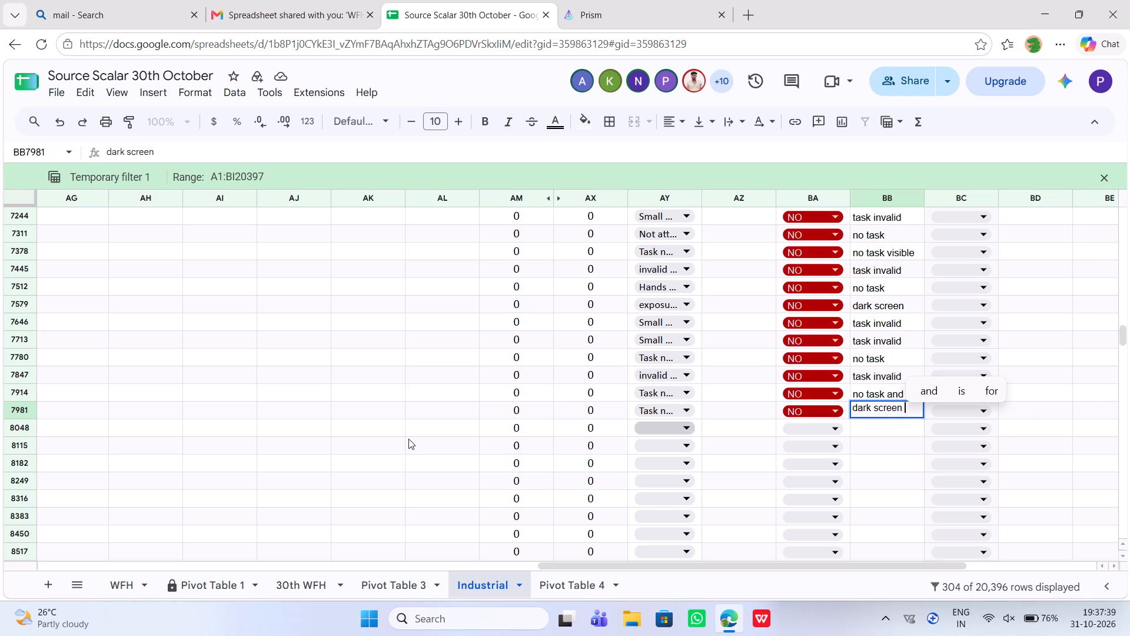
left_click(408, 439)
Close the row 7981 video in Prism and open the video linked in row 8048 of the sheet.
scroll(408, 439, "right", 6)
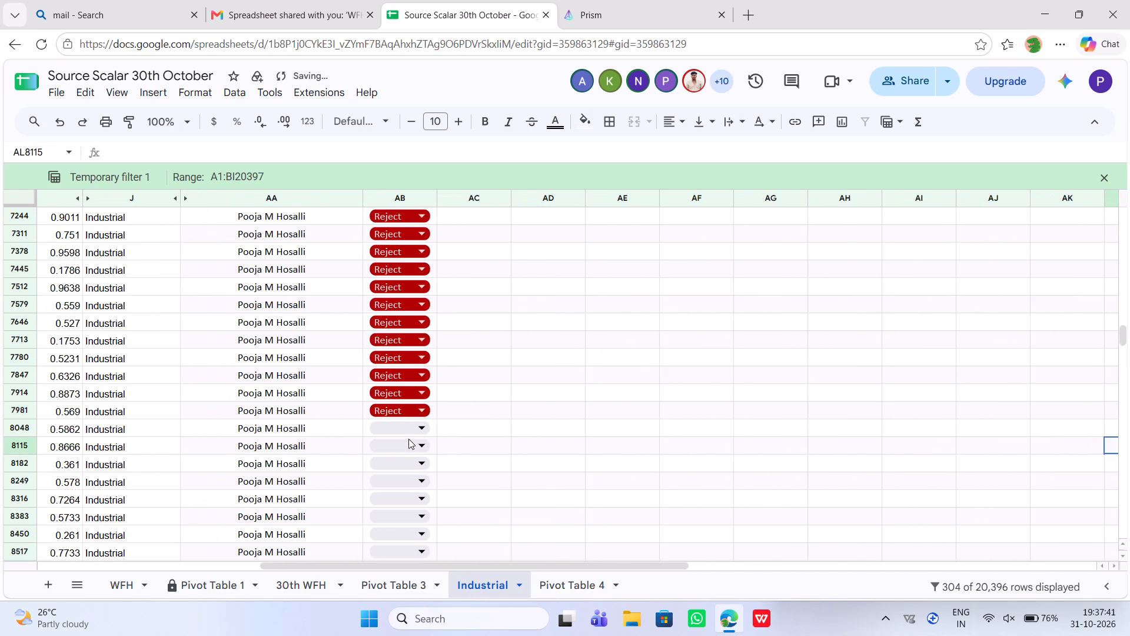
scroll(408, 439, "right", 1)
left_click(663, 8)
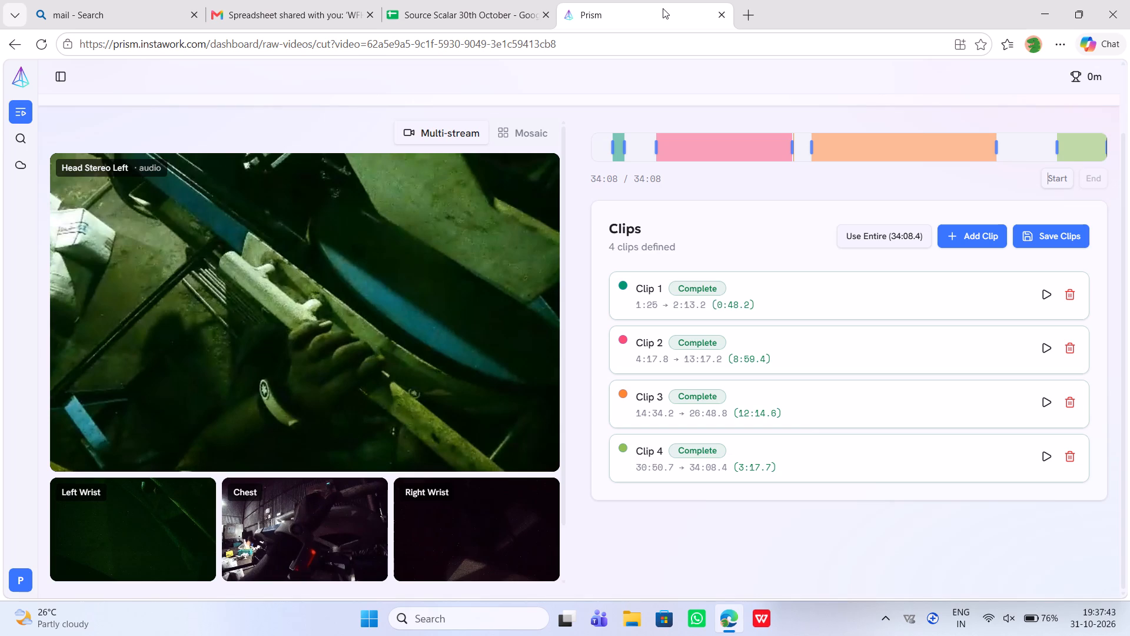
left_click(723, 11)
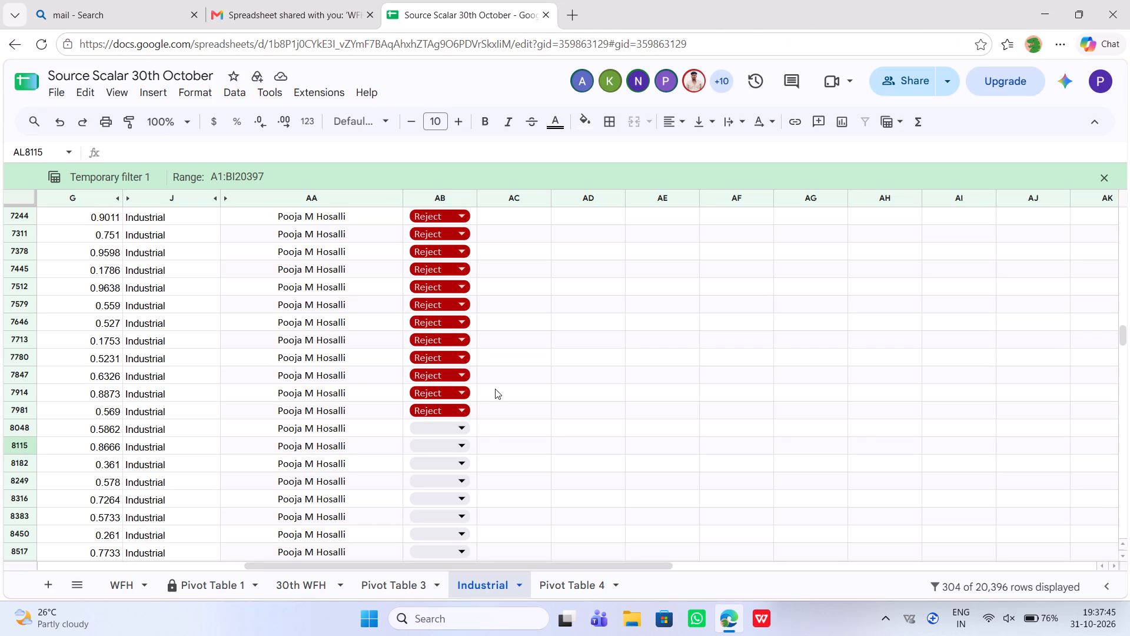
scroll(494, 388, "right", 1)
left_click(113, 432)
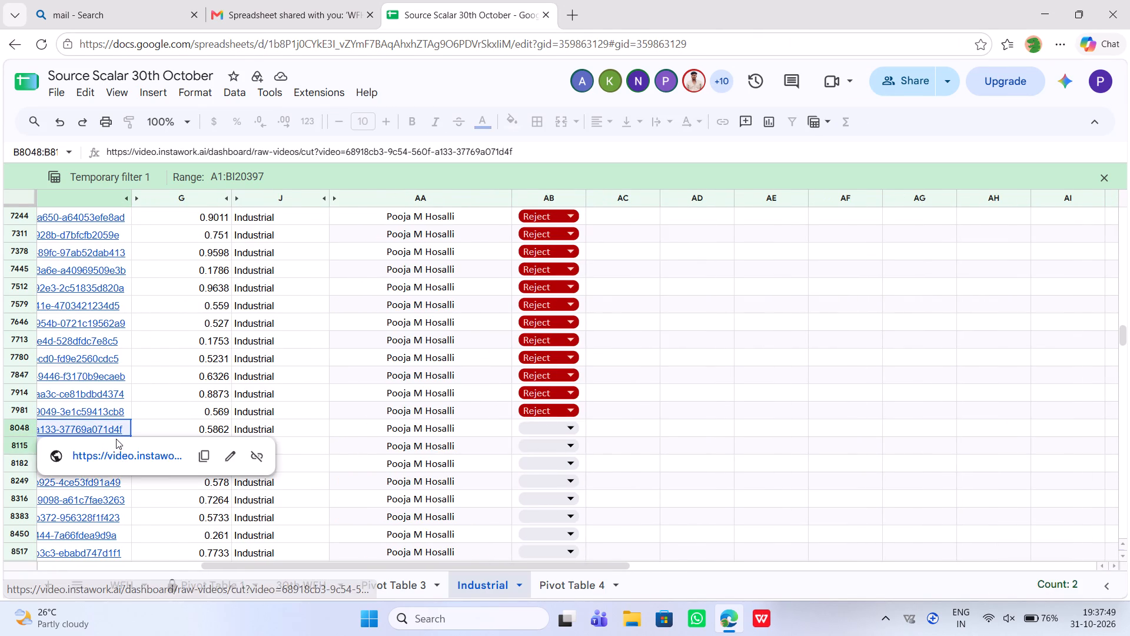
left_click_drag(114, 428, 123, 443)
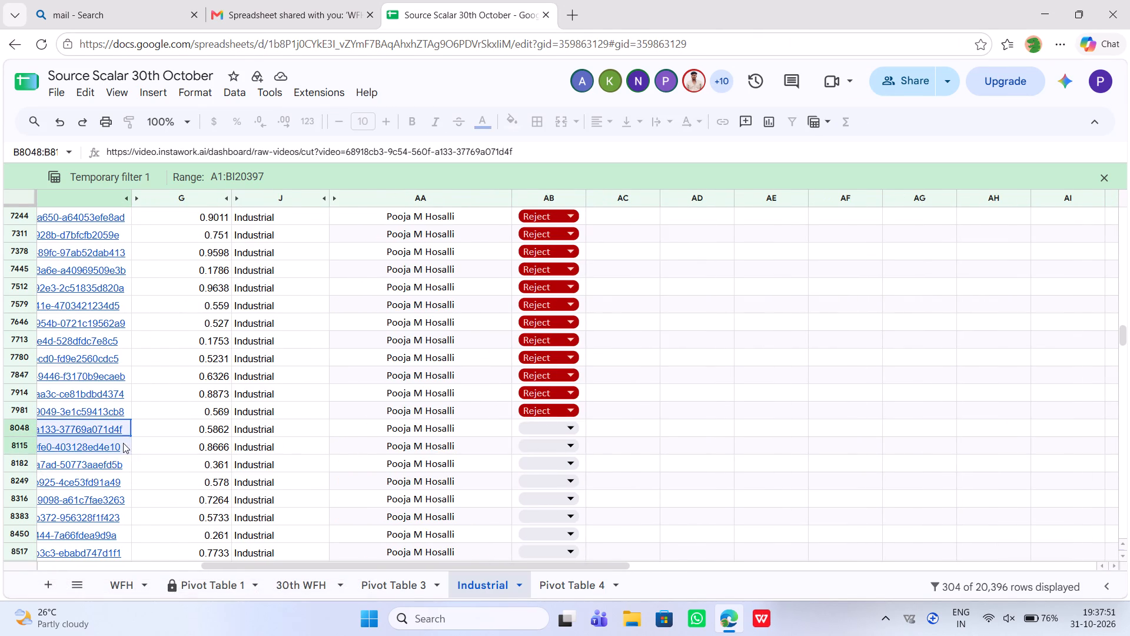
left_click_drag(123, 443, 124, 453)
left_click(124, 450)
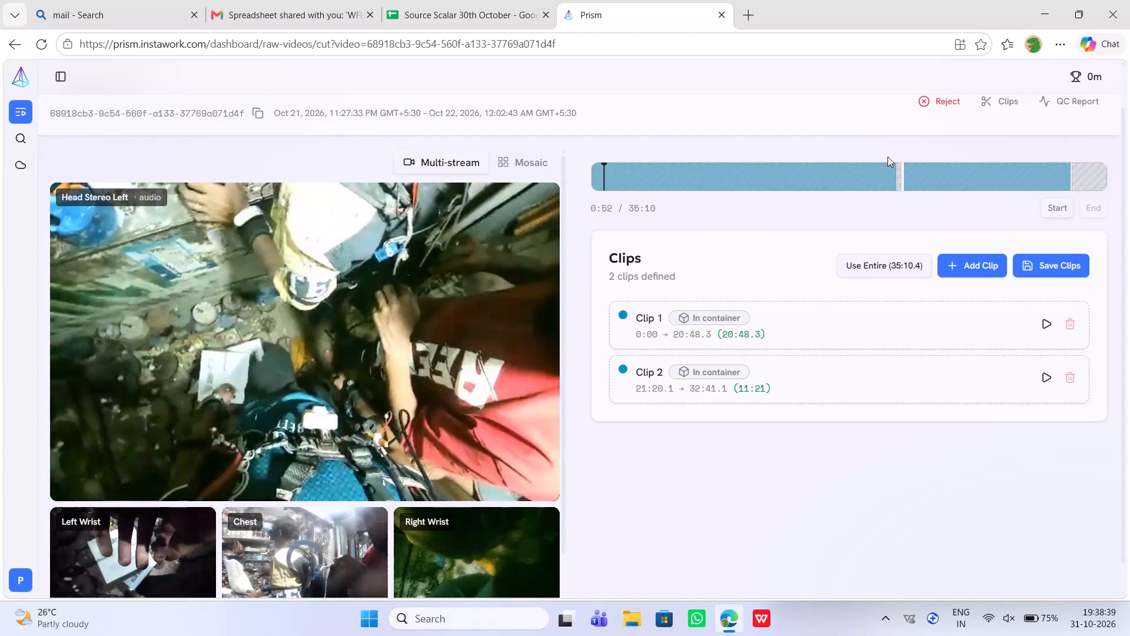
Spot-check the row 8048 video around 11:22 within Clip 1.
left_click(759, 174)
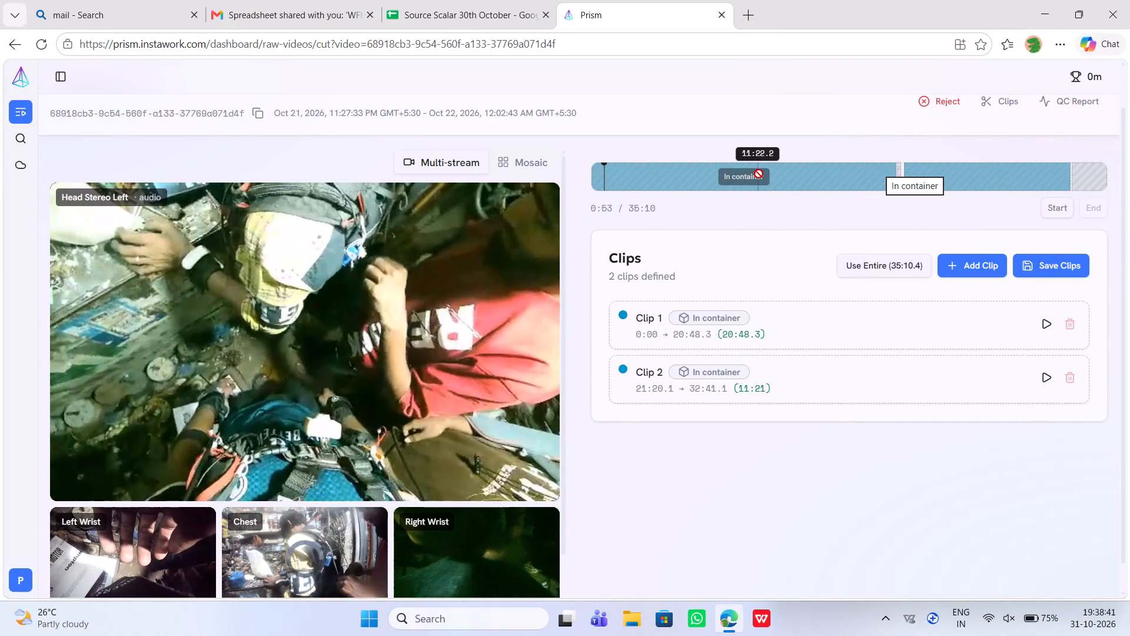
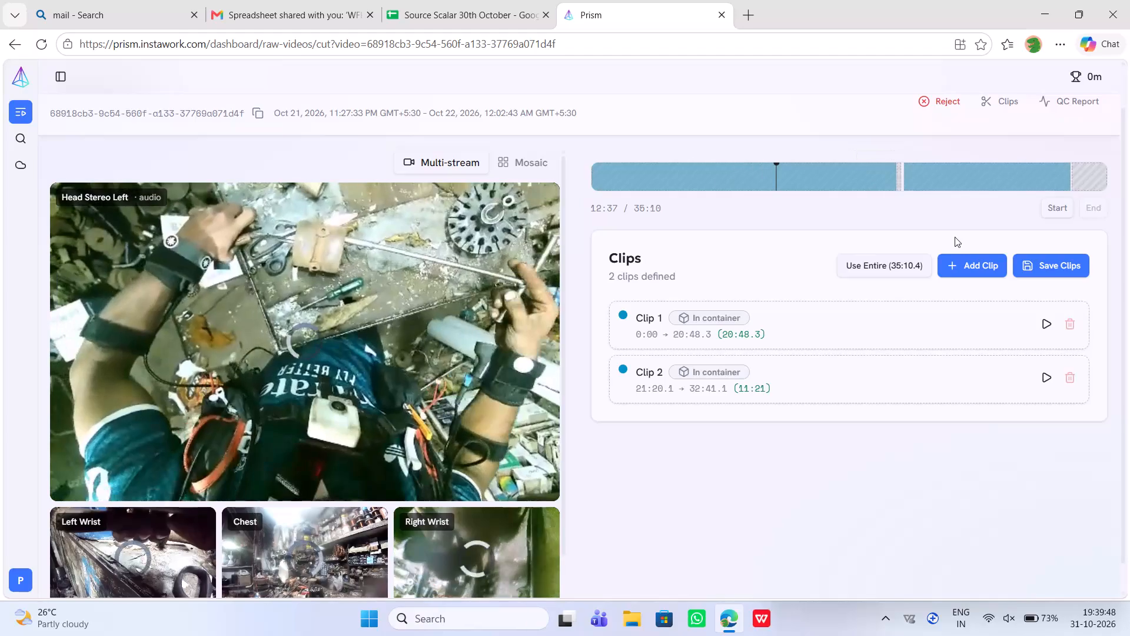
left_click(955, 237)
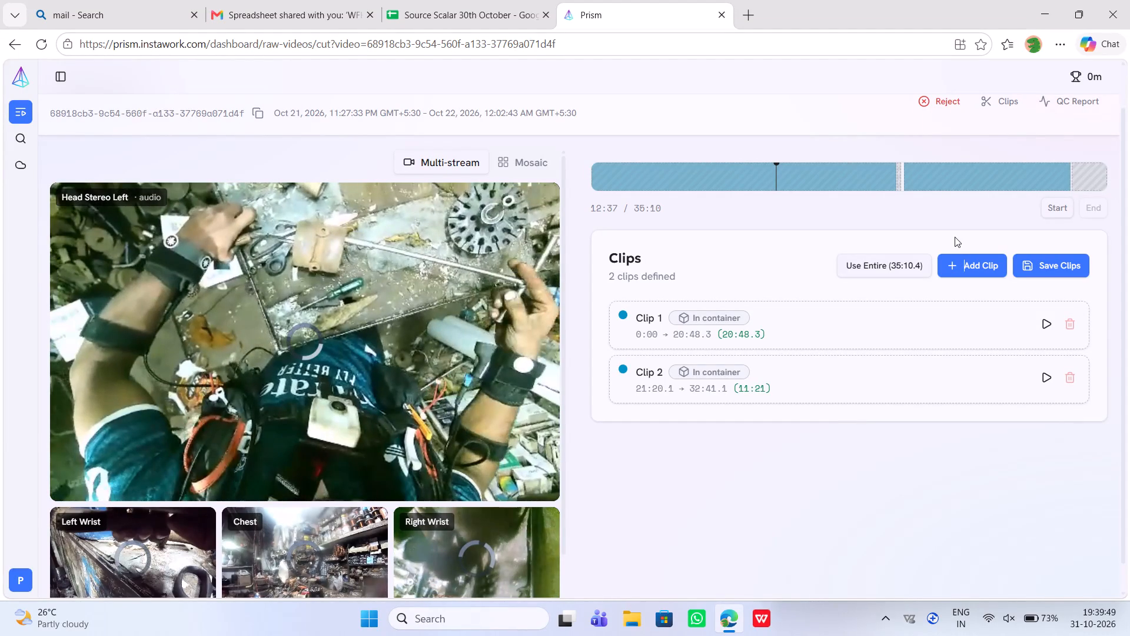
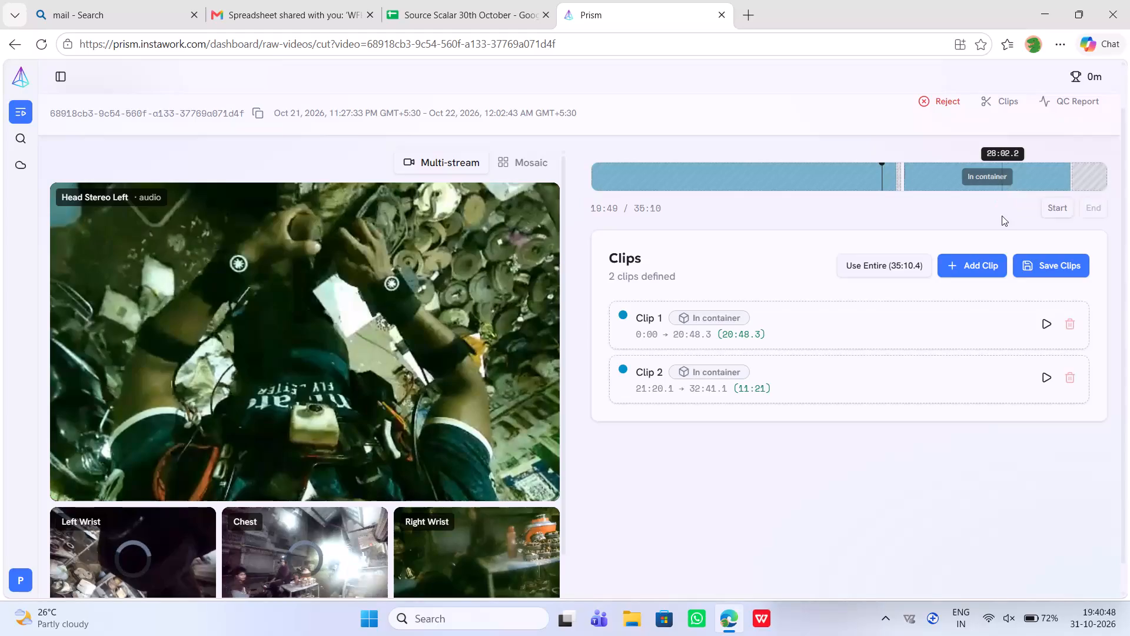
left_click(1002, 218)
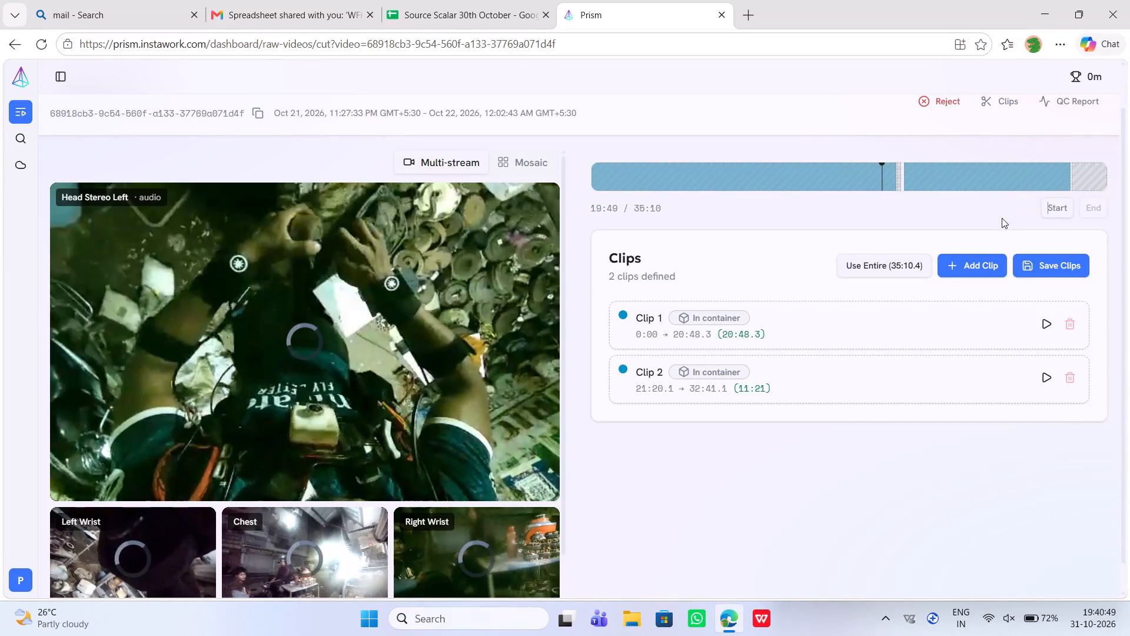